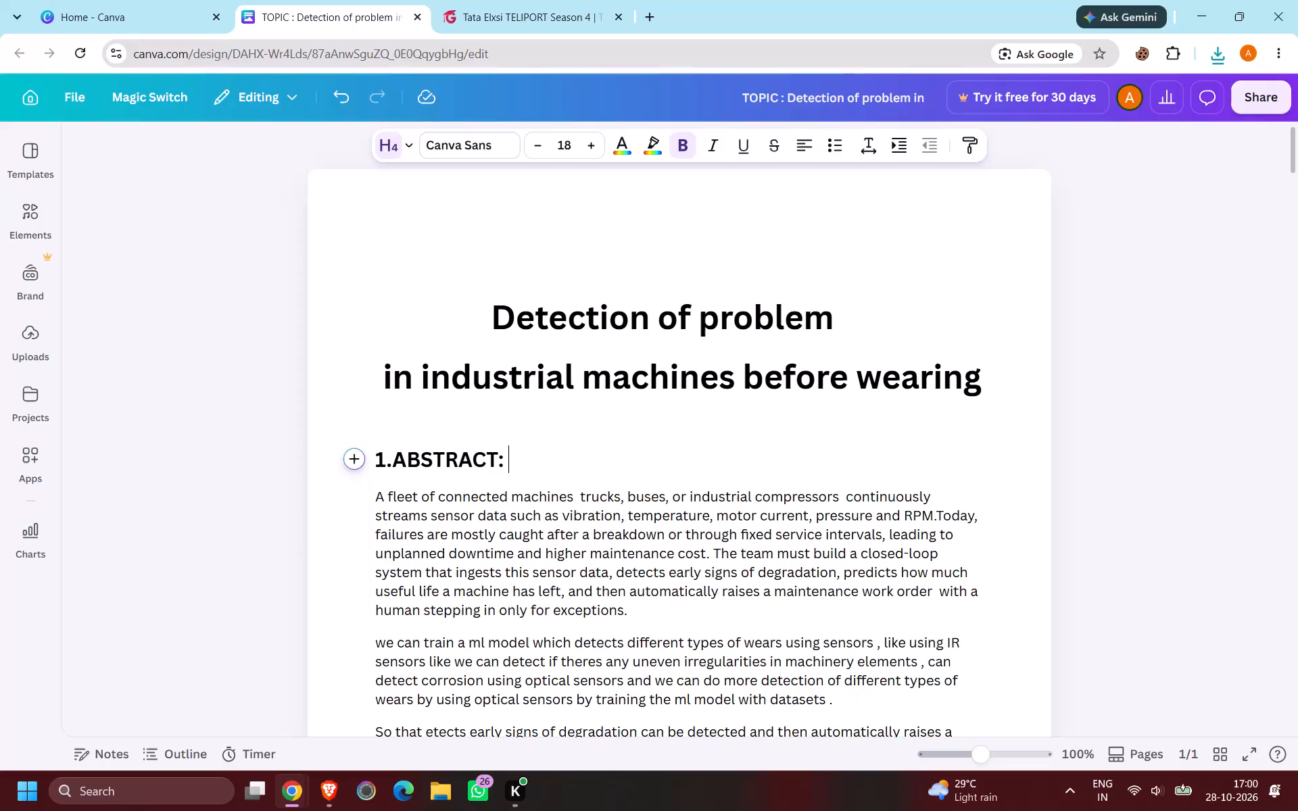
Paste the copied Tata Elxsi logo into the empty line above the document title.
left_click(558, 231)
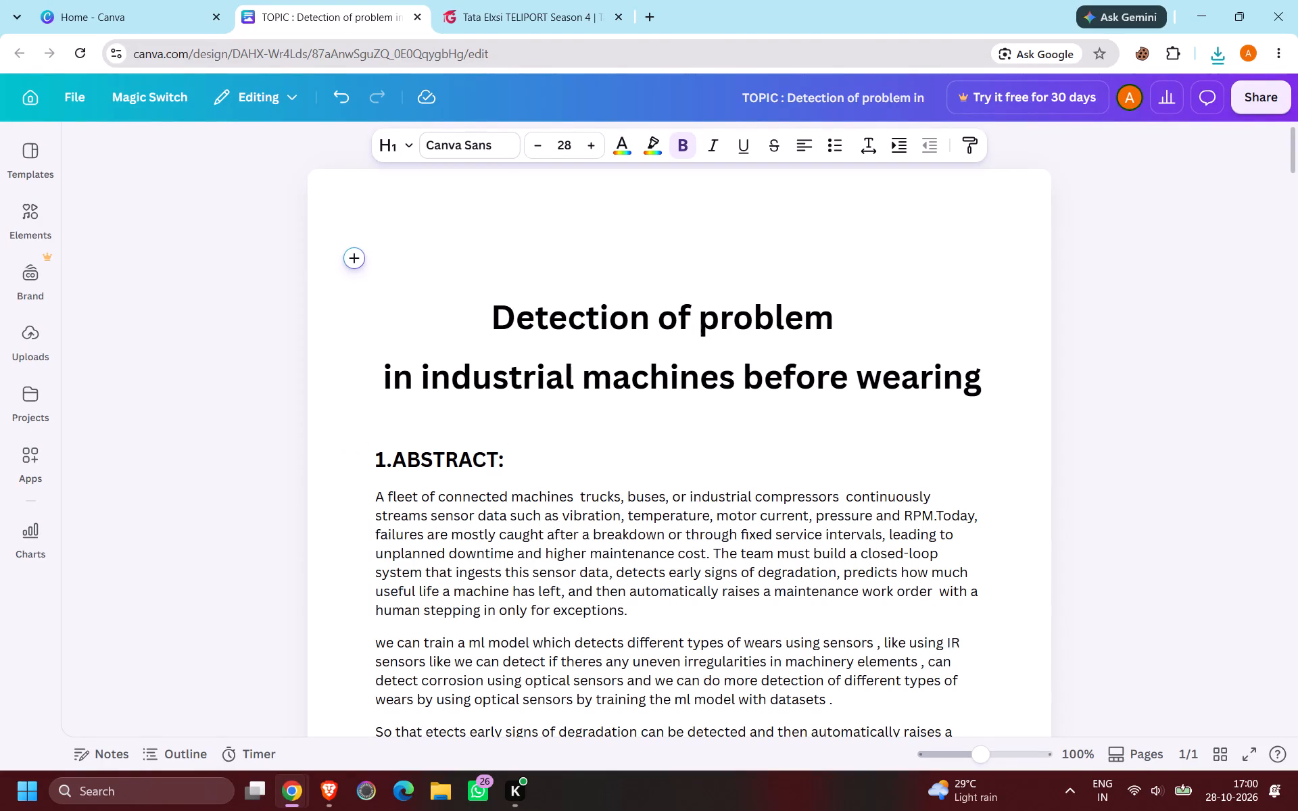
key("ctrl+v")
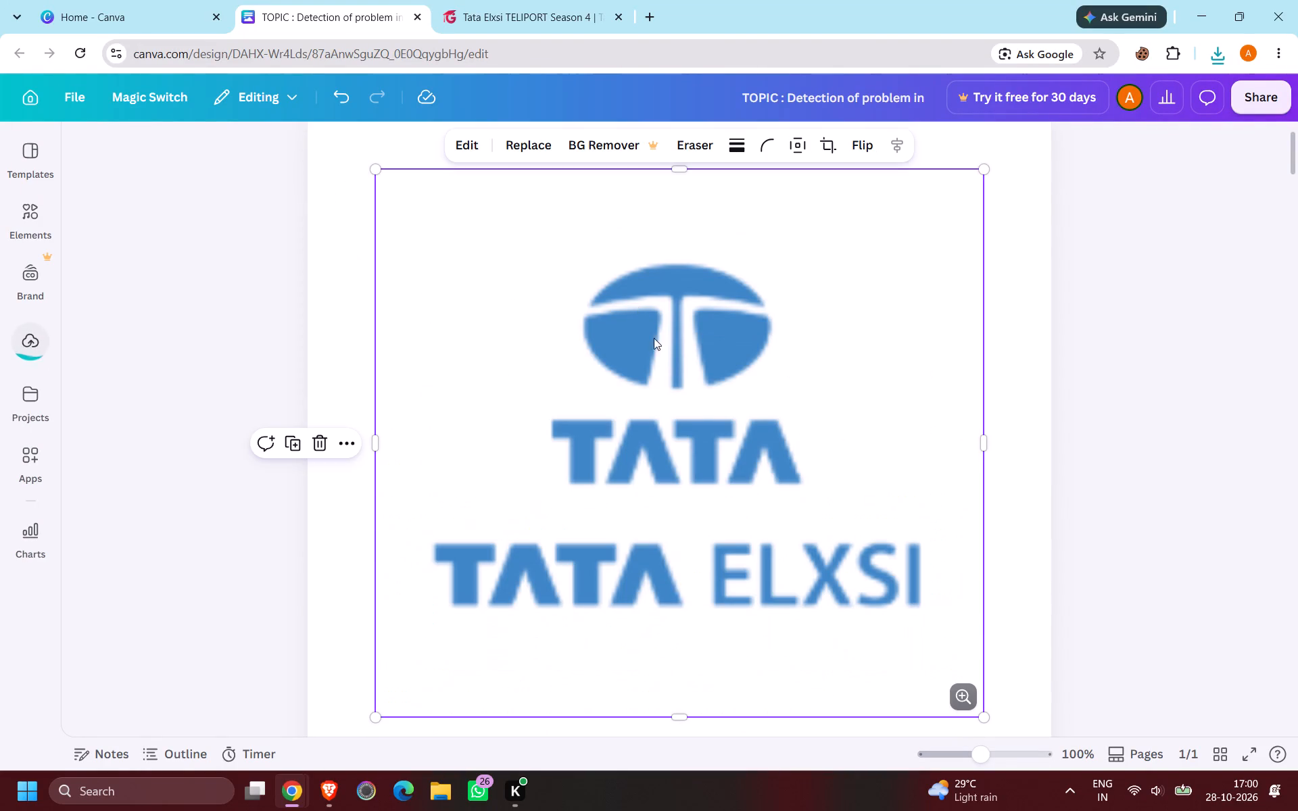
Crop the white margins off the bottom and top of the Tata Elxsi logo image.
scroll(784, 597, "up", 3)
scroll(783, 560, "down", 4)
scroll(721, 402, "up", 3)
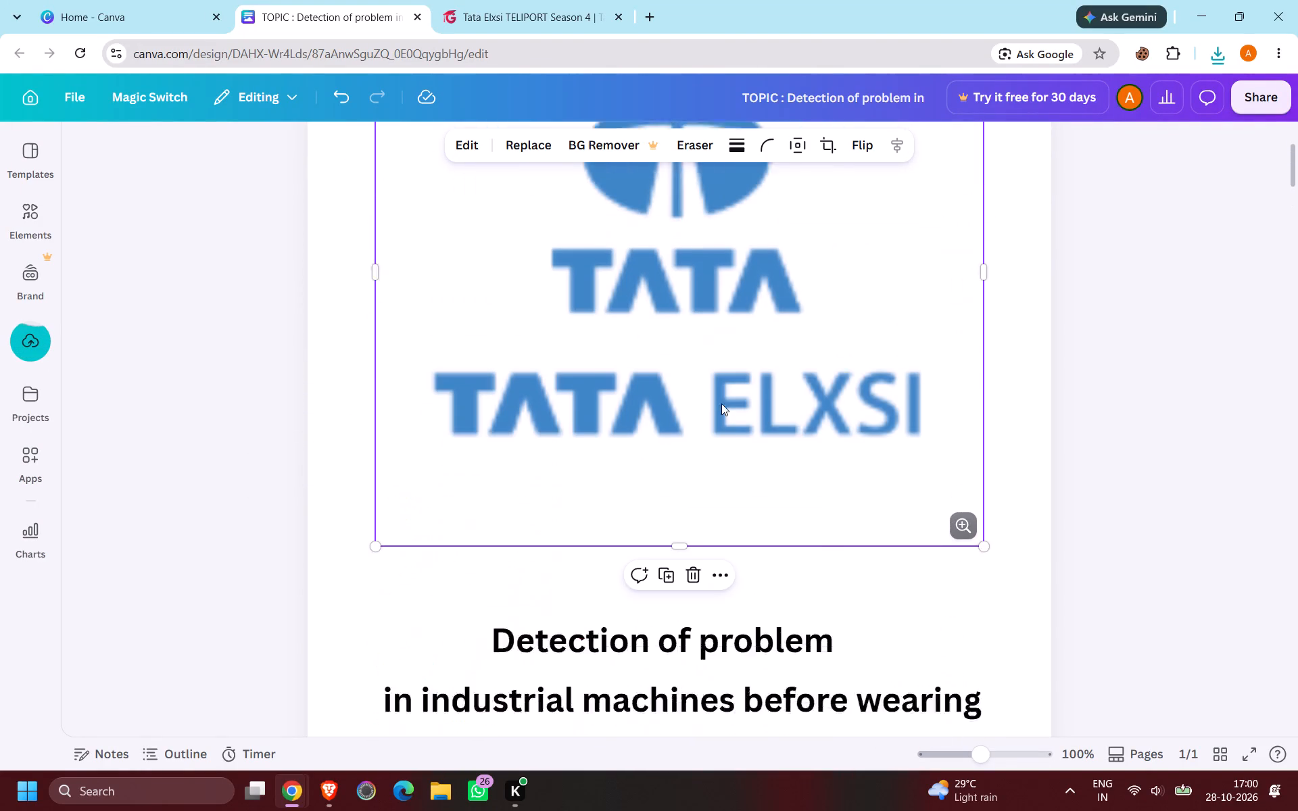
left_click_drag(681, 642, 677, 547)
scroll(670, 531, "up", 4)
left_click_drag(677, 235, 677, 272)
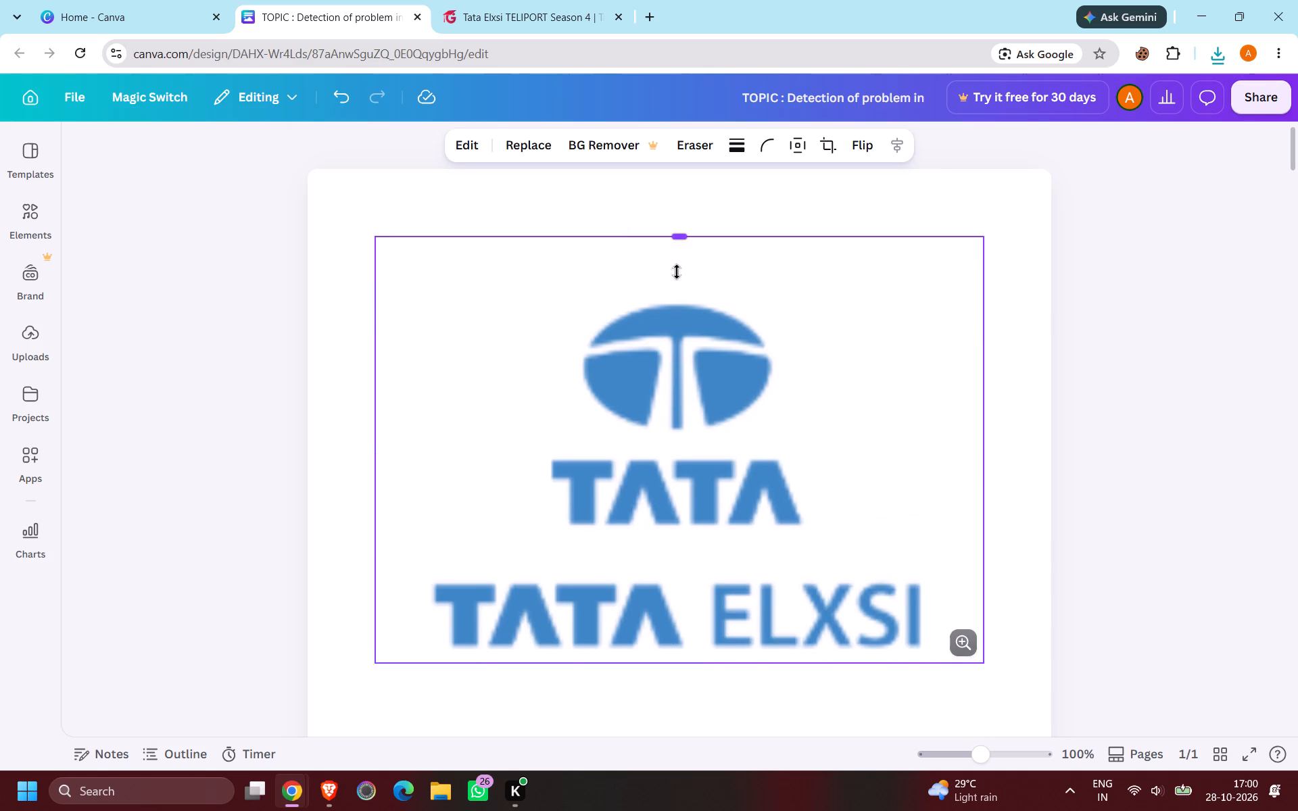
left_click_drag(677, 272, 676, 320)
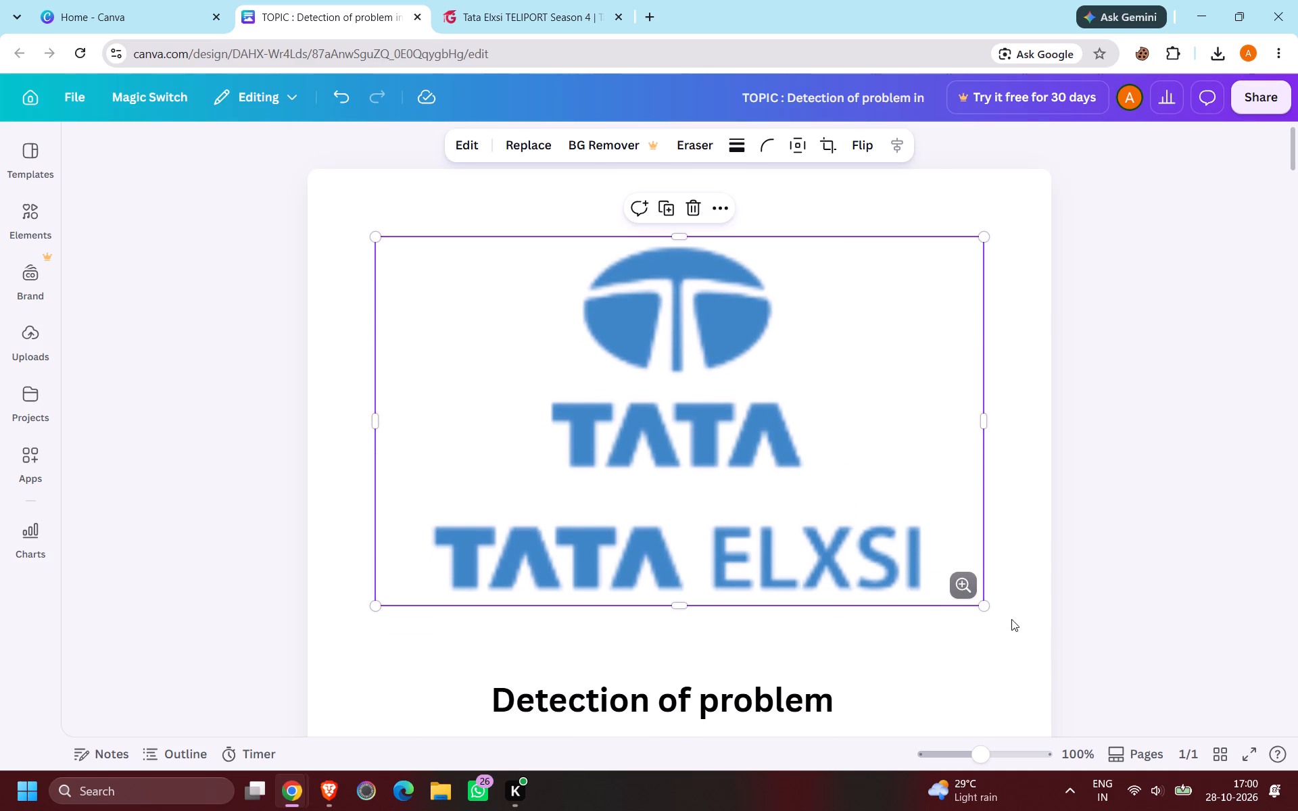
Shrink the cropped logo proportionally to a little under a third of the text width, centred above the title.
left_click_drag(984, 610, 829, 430)
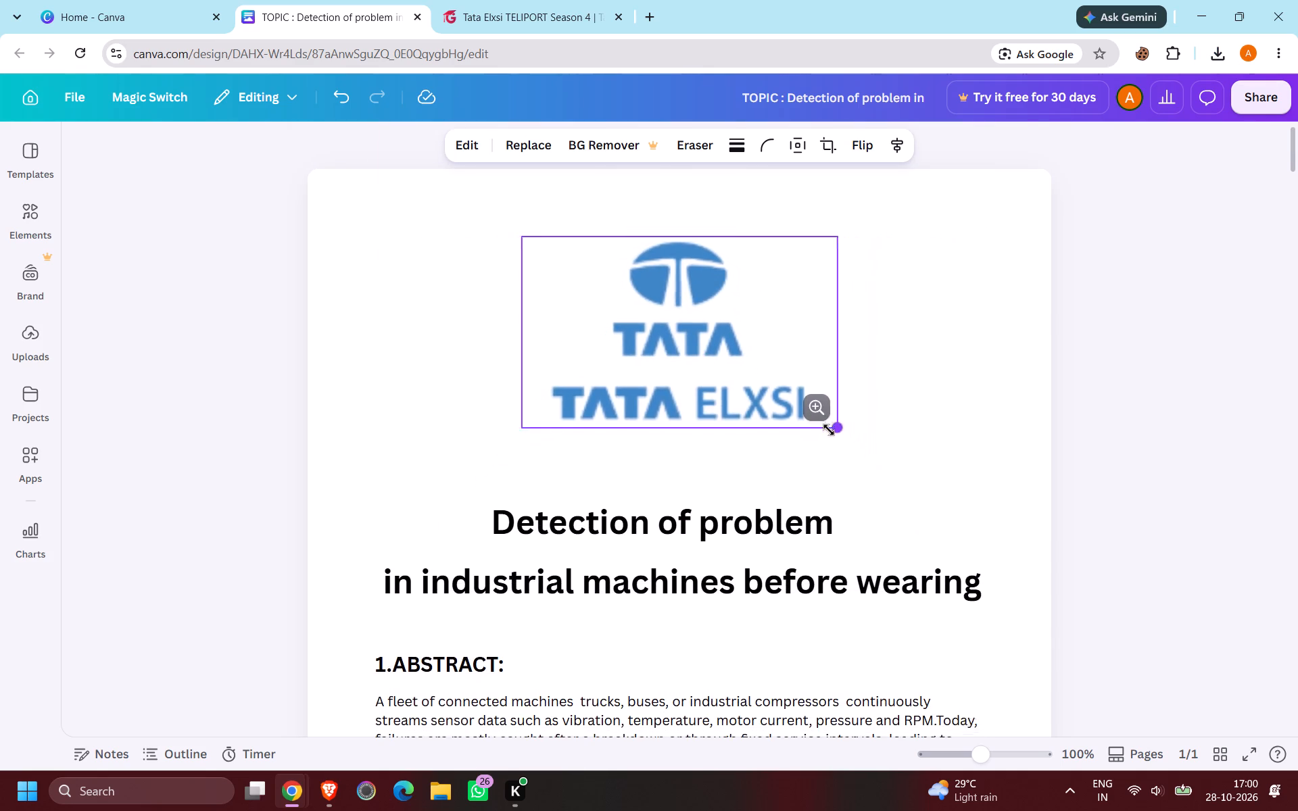
left_click_drag(829, 430, 765, 347)
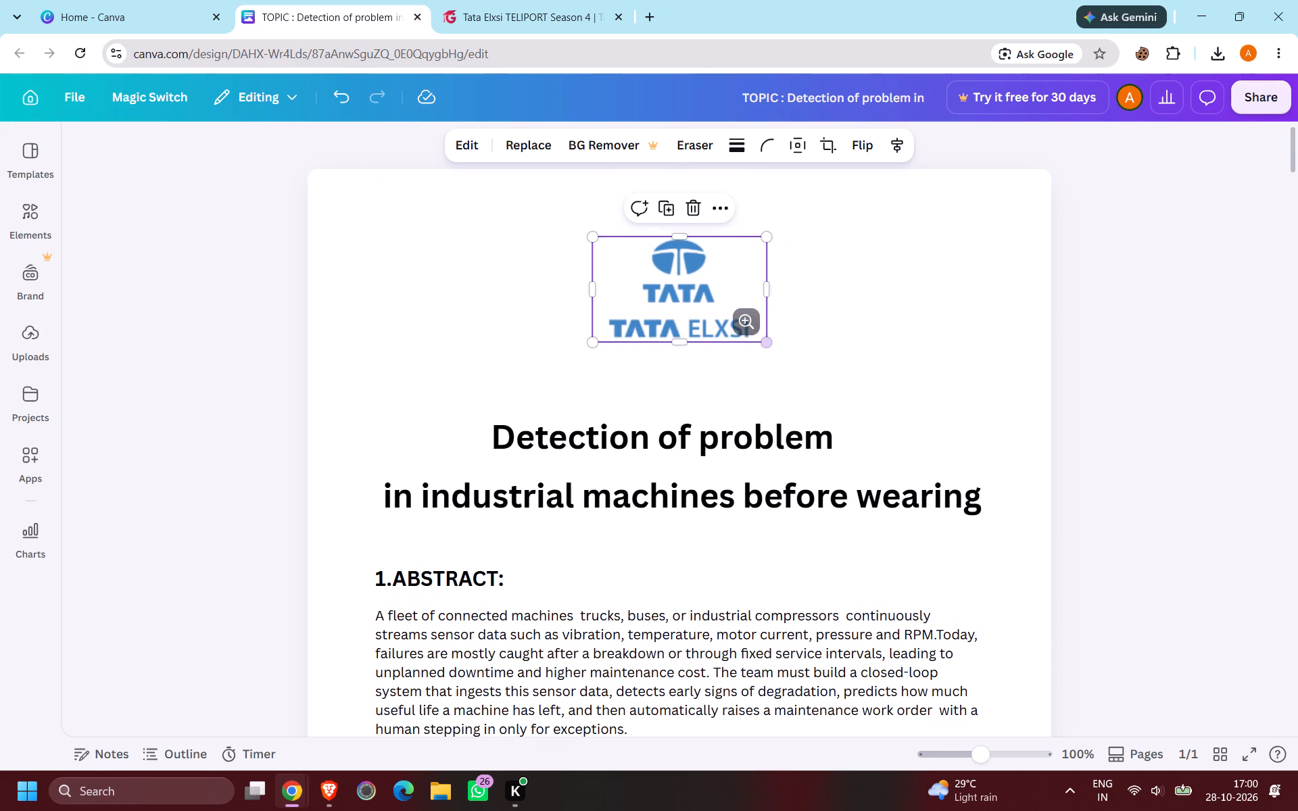
left_click(888, 366)
scroll(802, 397, "down", 2)
scroll(783, 401, "up", 3)
scroll(783, 401, "down", 1)
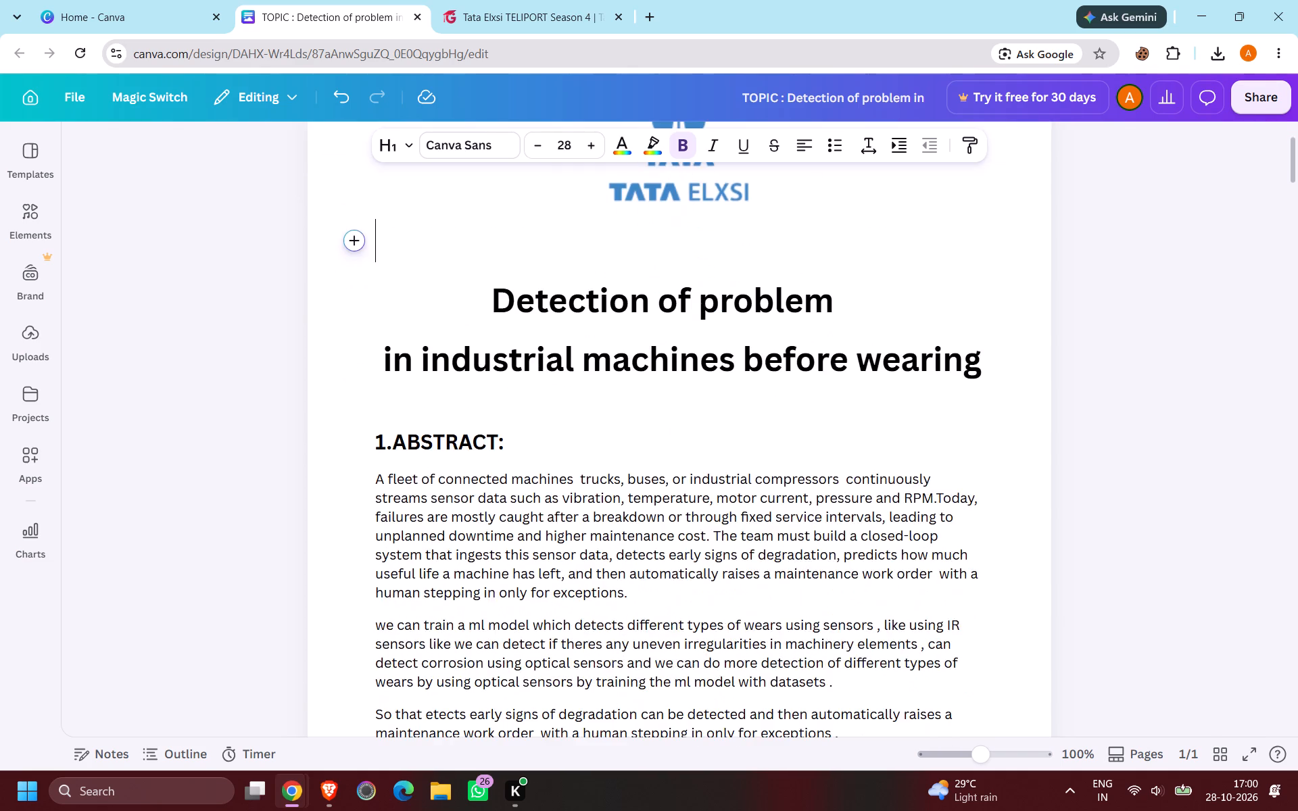
scroll(765, 347, "up", 1)
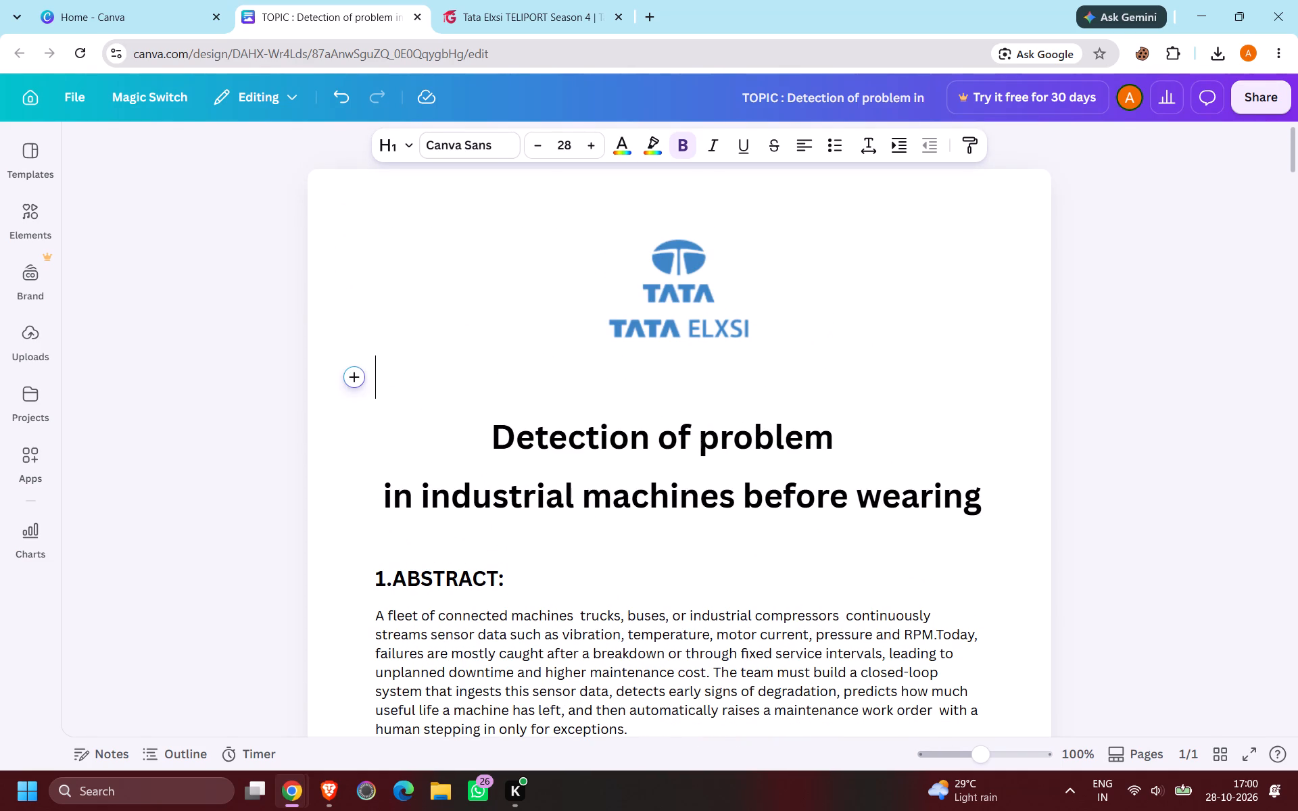
Move the title line "Detection of problem" down one line and re-indent it with spaces so it sits centred.
left_click(477, 449)
key("Return")
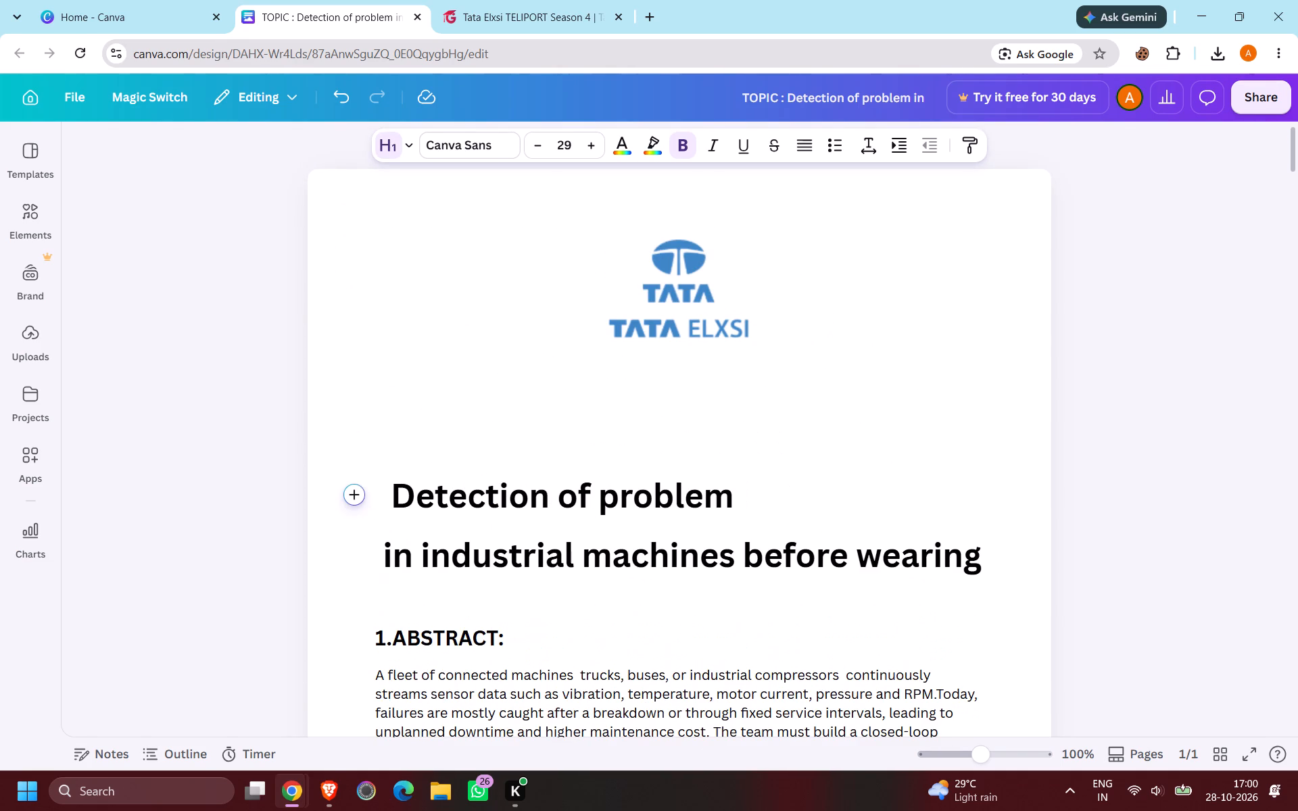
key("space")
key("space")
key("space")
key("space")
key("space")
key("space")
key("space")
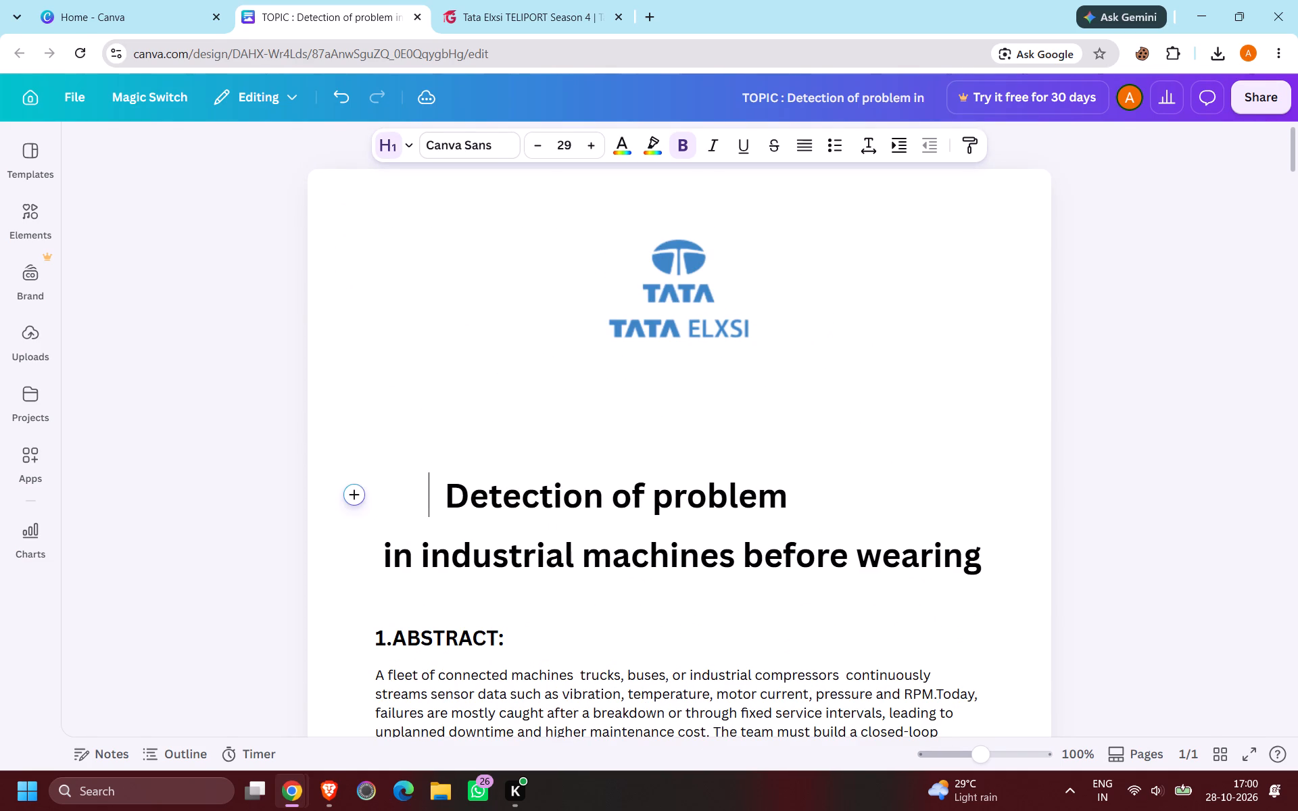
key("space")
key("space")
key("space")
key("space")
key("space")
key("space")
key("space")
key("space")
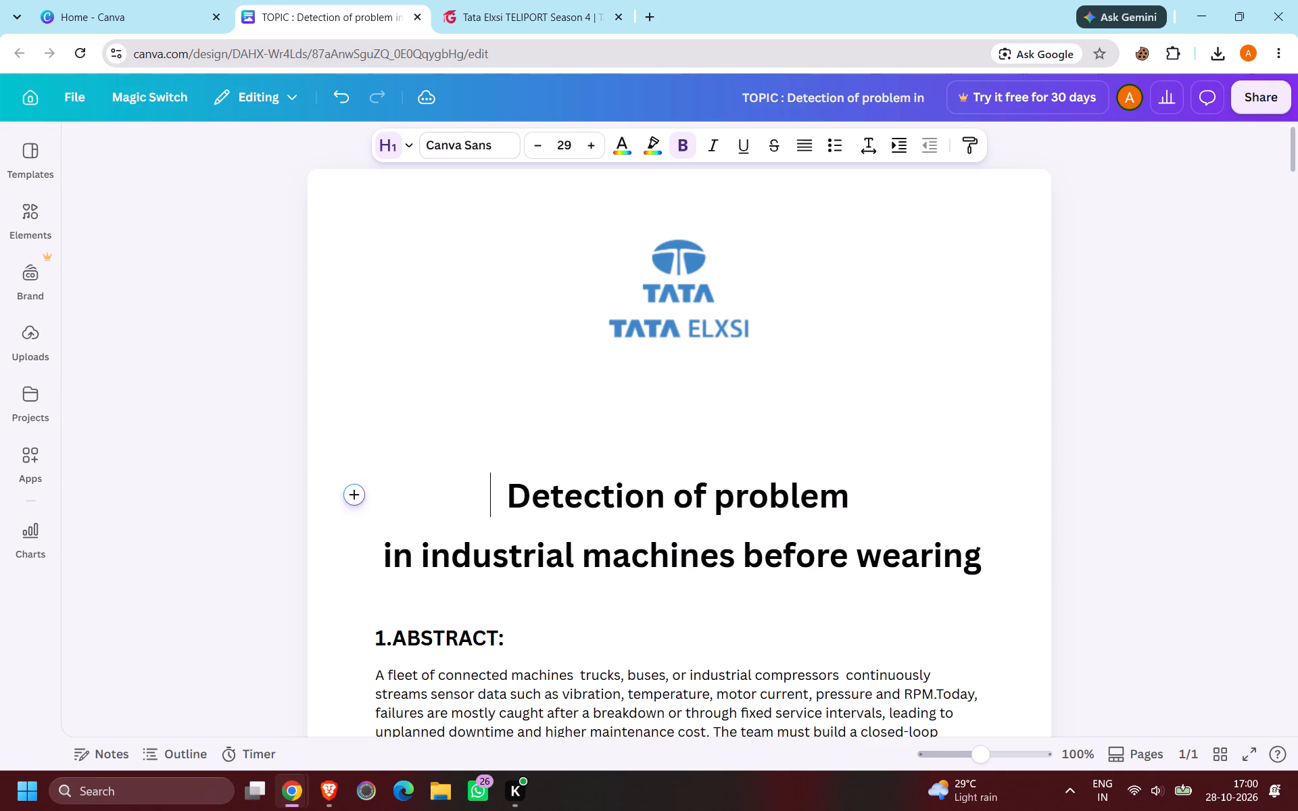
key("BackSpace")
Add a second line break before "Detection of problem" and indent it again with spaces towards the page centre.
key("Return")
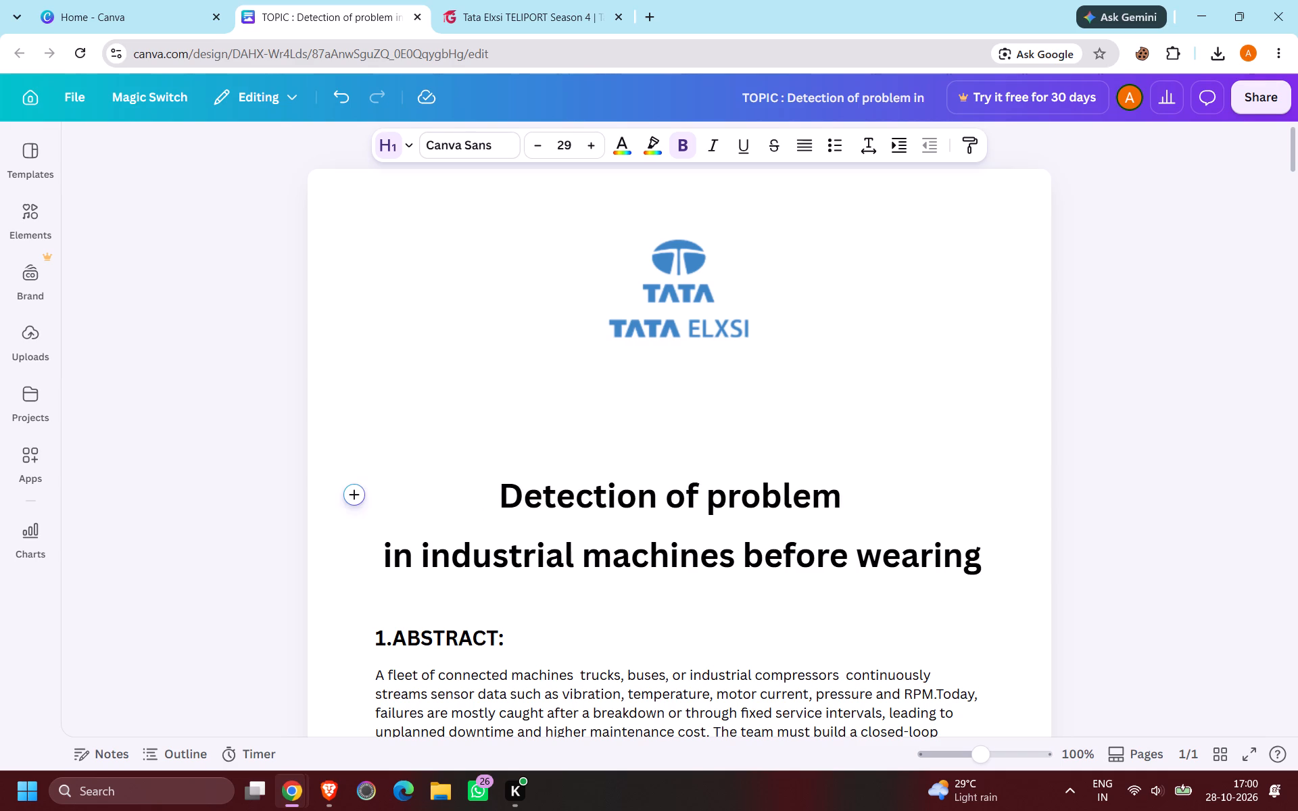
key("space")
key("space")
key("space")
key("space")
key("space")
key("space")
key("space")
key("space")
key("space")
key("space")
key("space")
key("space")
key("space")
key("space")
key("space")
key("space")
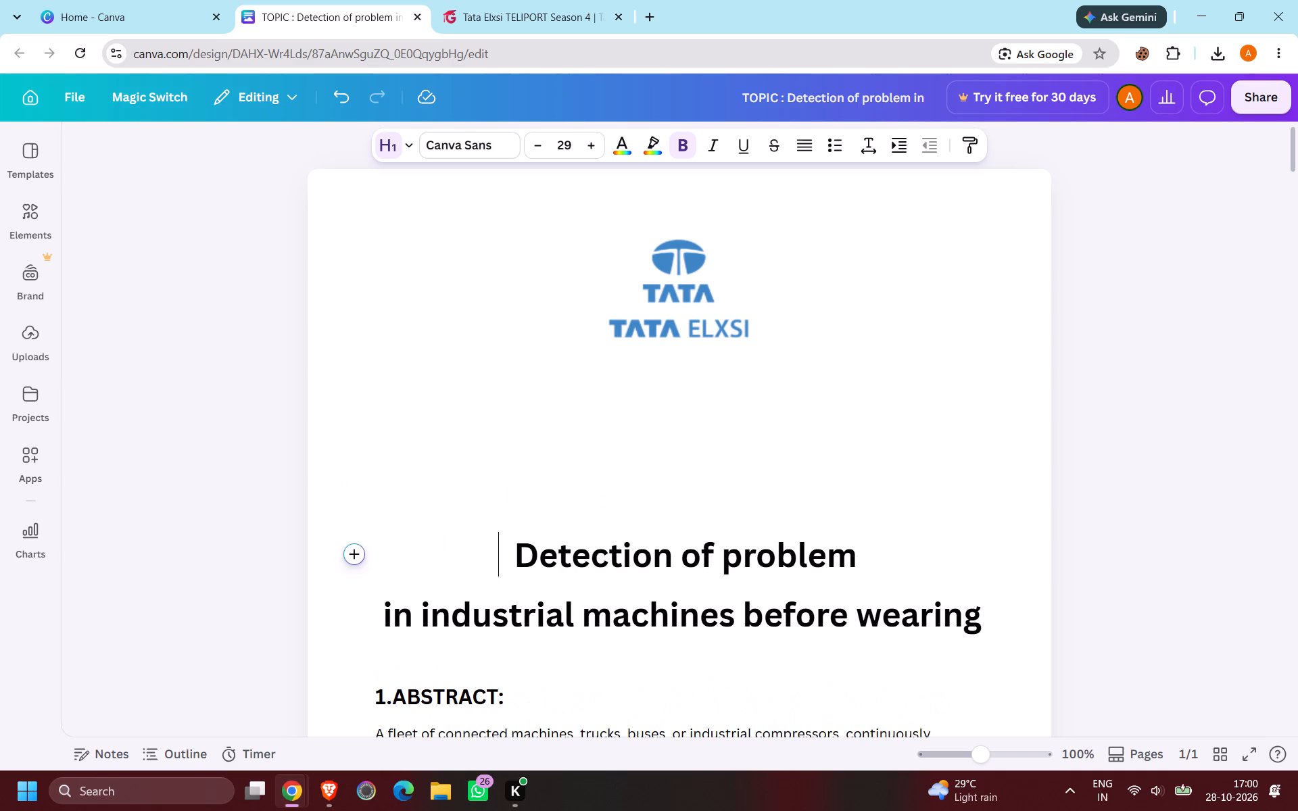
key("BackSpace")
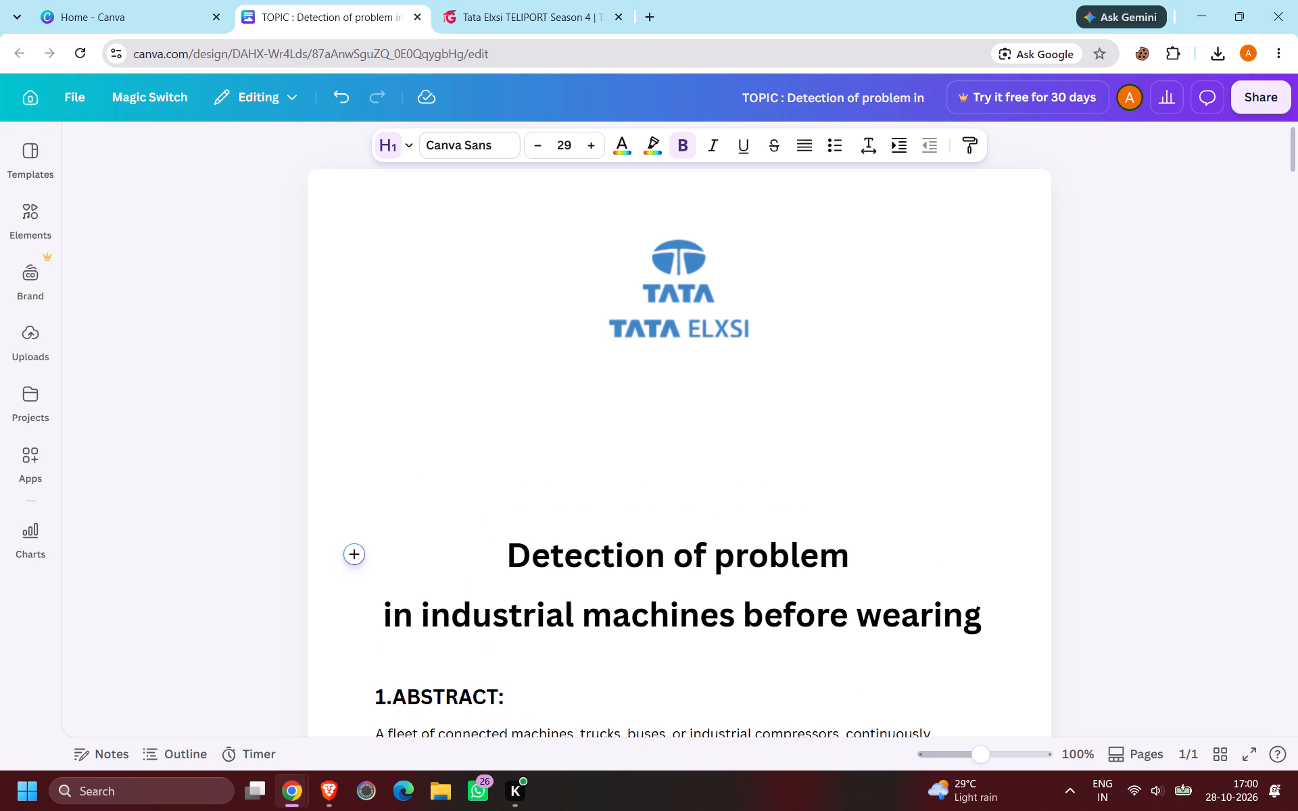
key("BackSpace")
Add a third line break before "Detection of problem" and pad it with spaces until it is centred over the second title line.
key("Return")
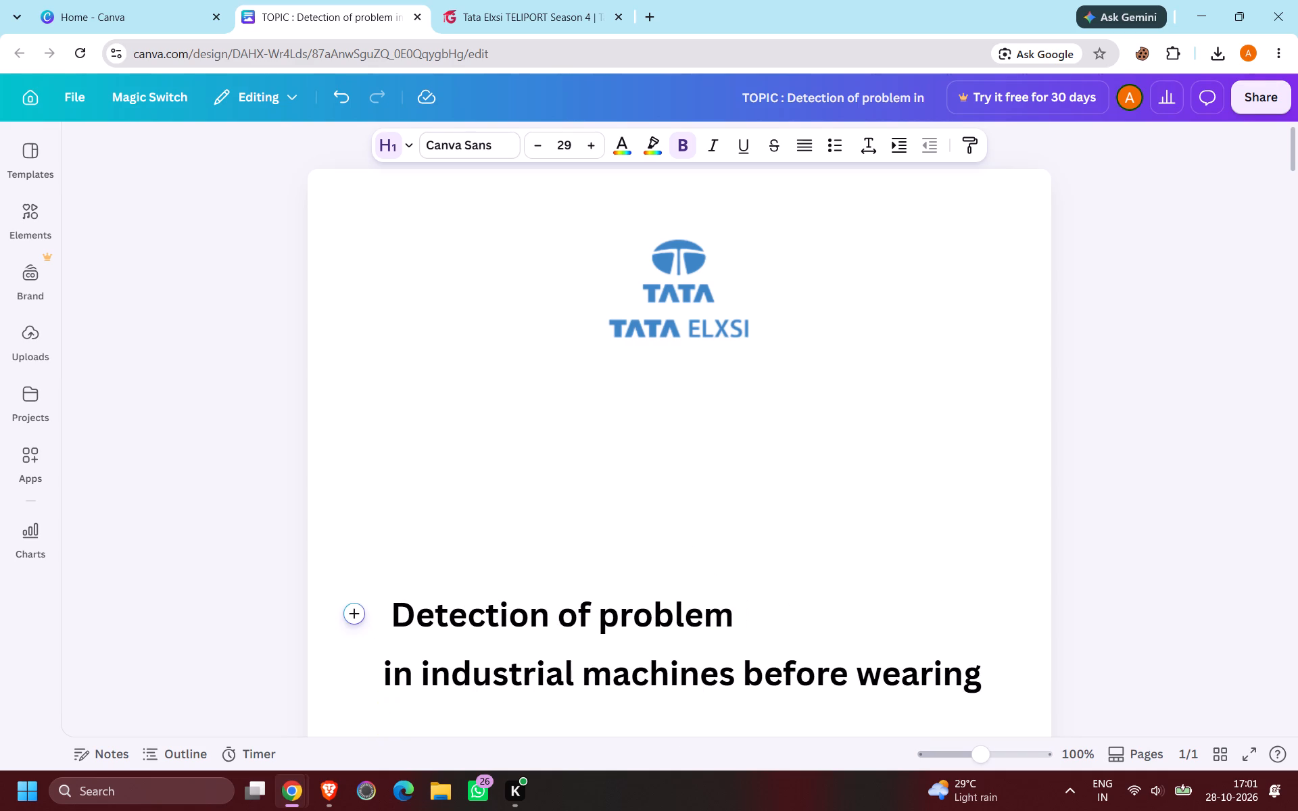
key("space")
key("space")
key("space")
key("space")
key("space")
key("space")
key("space")
key("space")
key("space")
key("space")
key("space")
scroll(921, 508, "up", 4)
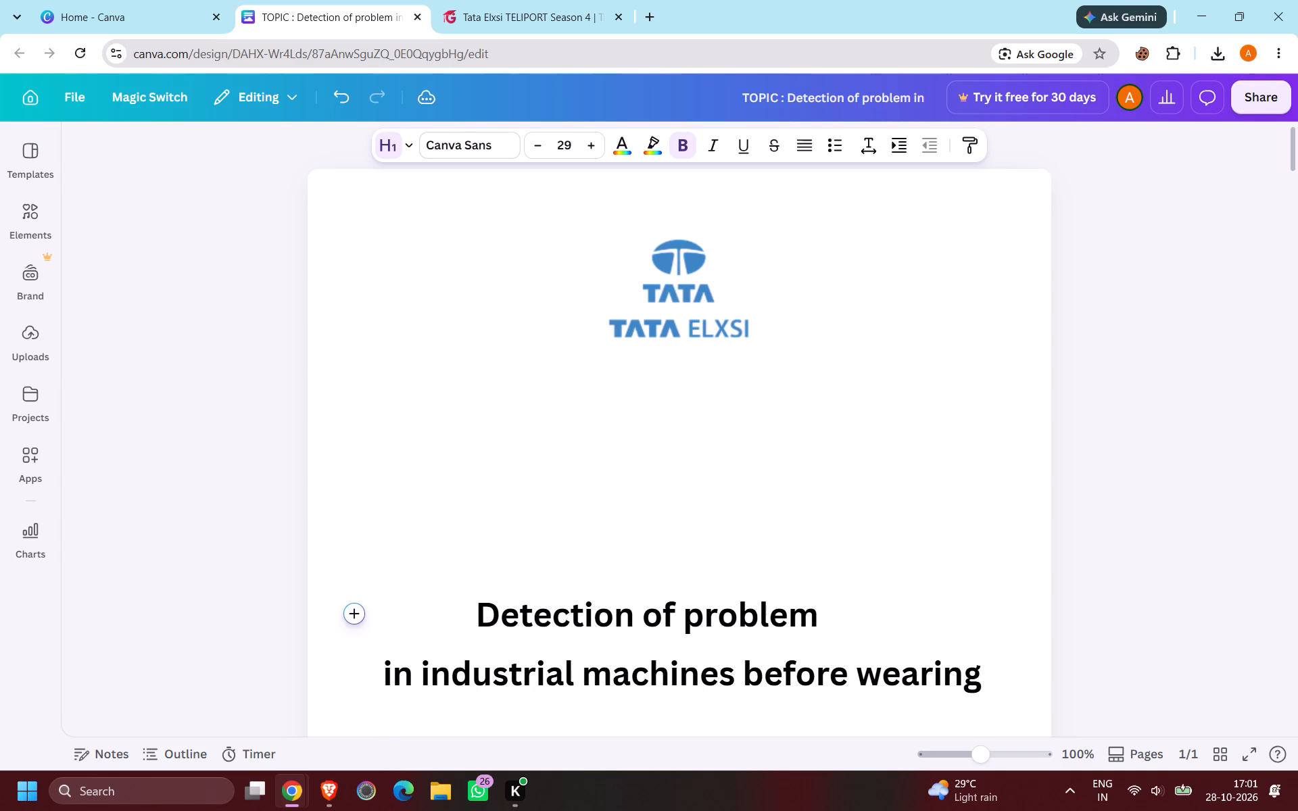
scroll(537, 518, "up", 4)
scroll(617, 516, "down", 3)
scroll(640, 515, "up", 1)
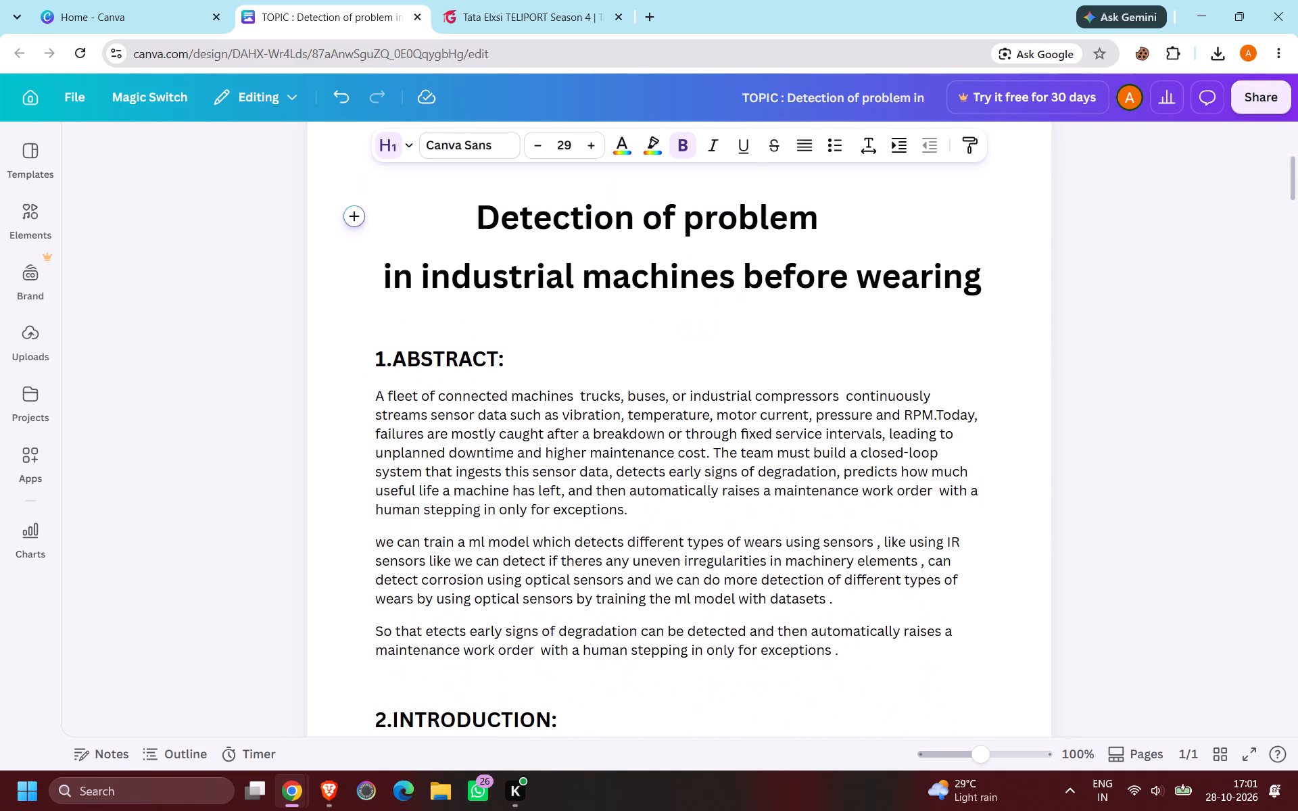
scroll(640, 514, "up", 1)
key("space")
key("space")
key("space")
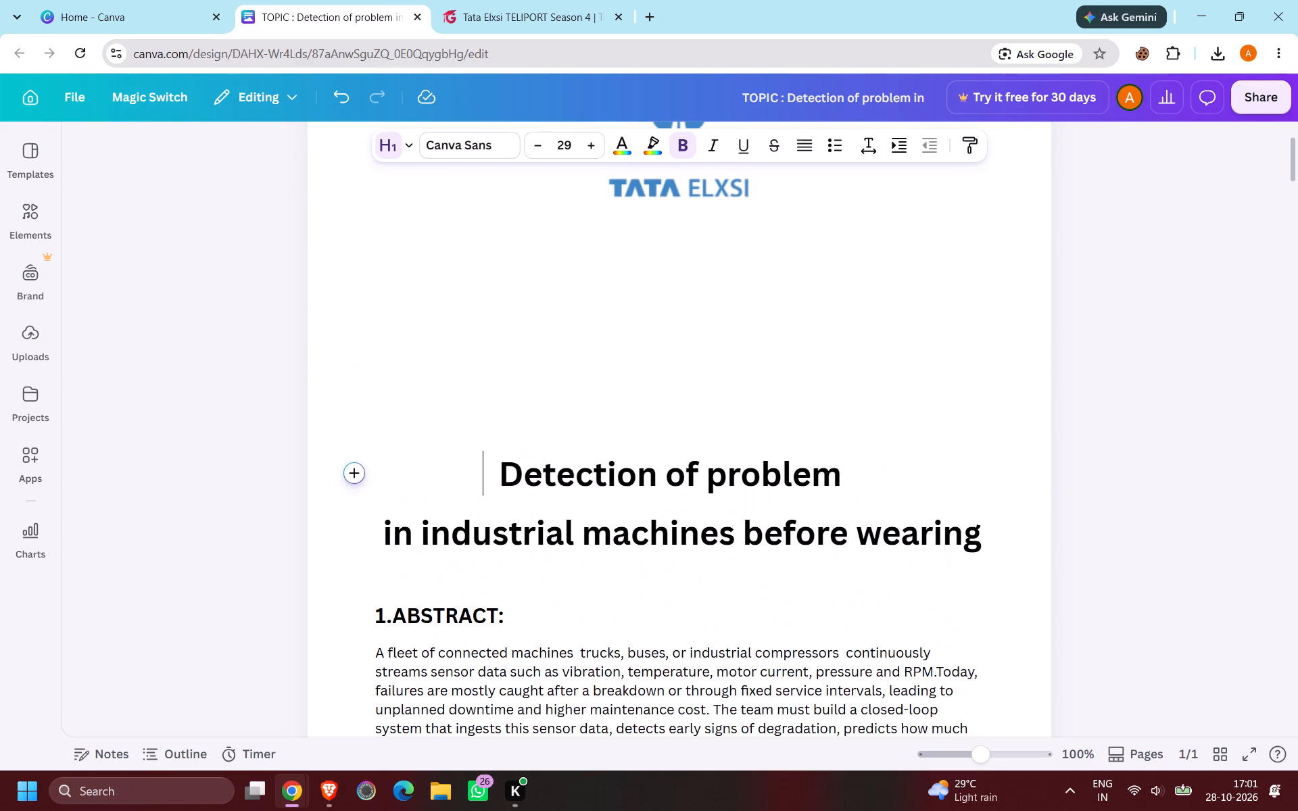
scroll(634, 477, "up", 2)
Apply the Subtitle style to the empty line below the logo and enter "TEAM NAME".
left_click(459, 383)
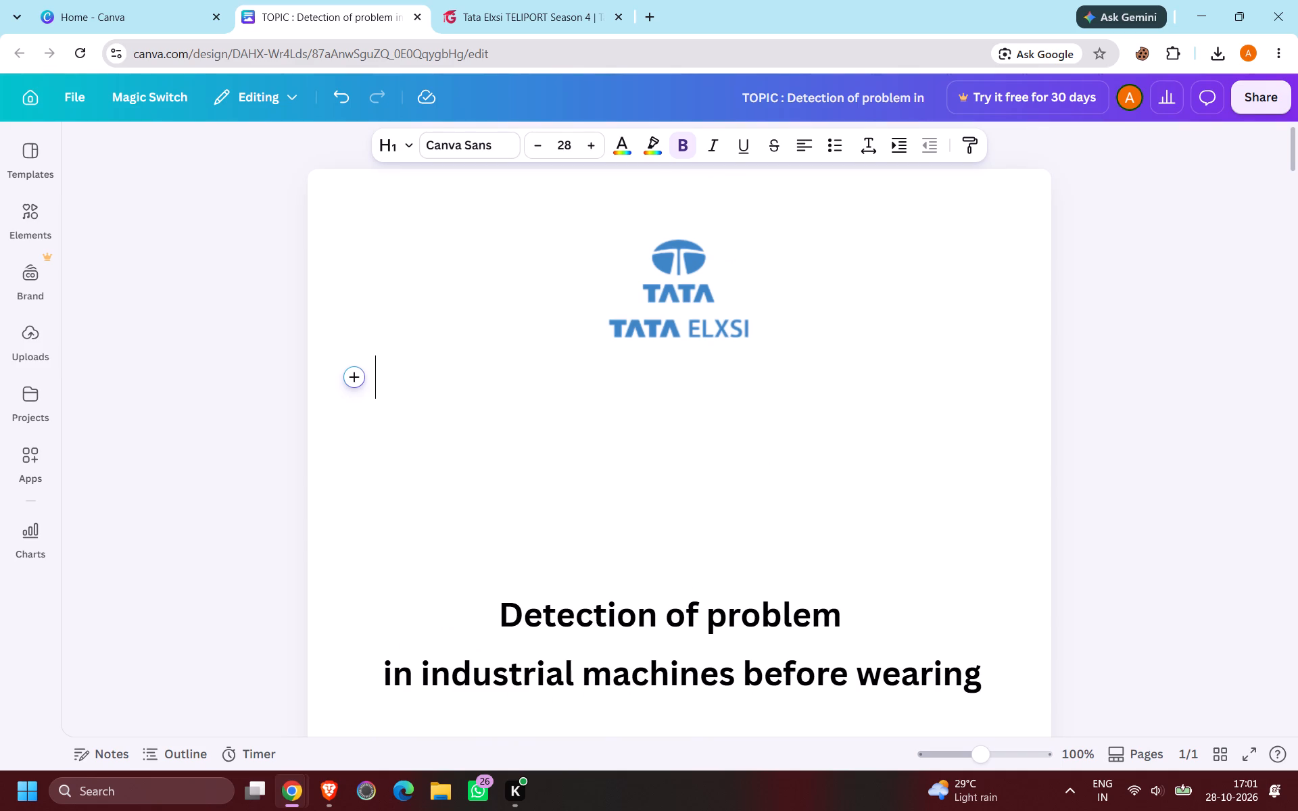
left_click(412, 153)
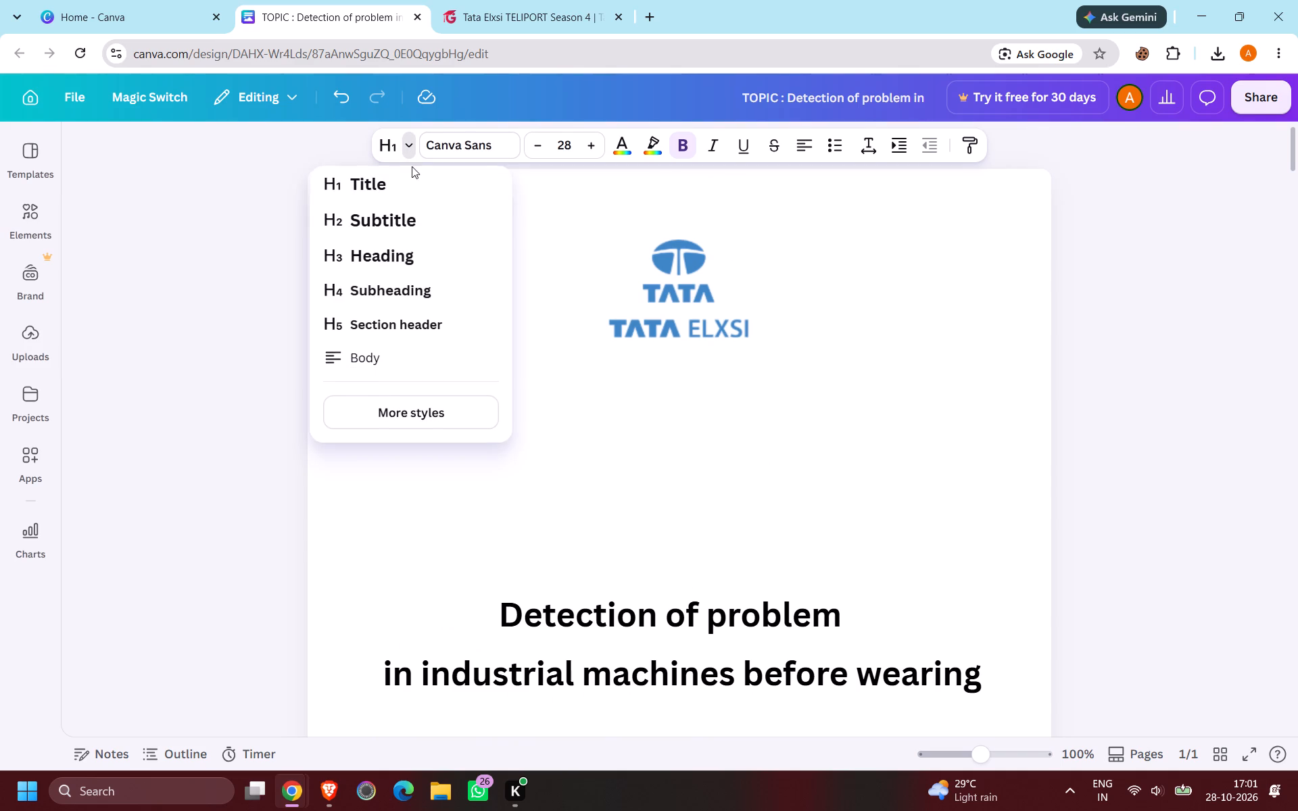
left_click(404, 218)
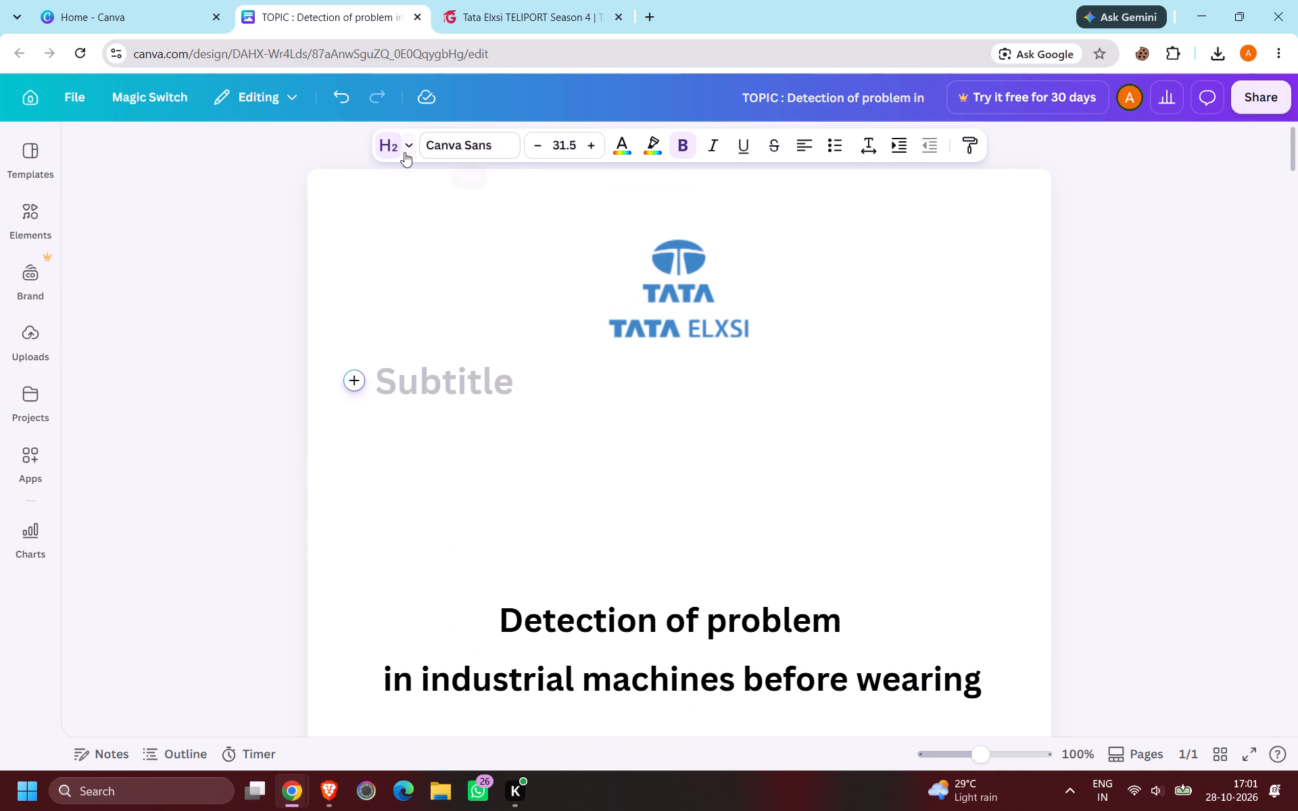
type("TE")
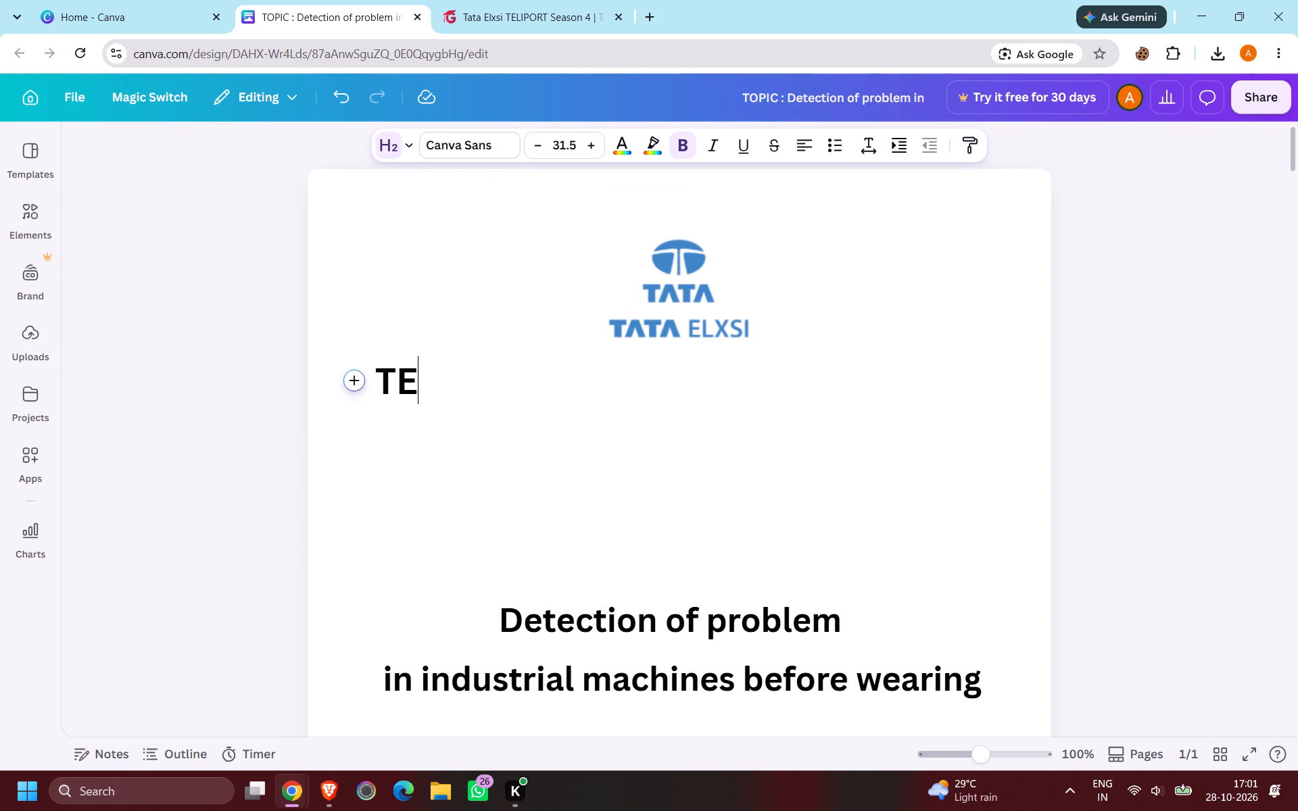
key("shift+a")
type("M")
key("space")
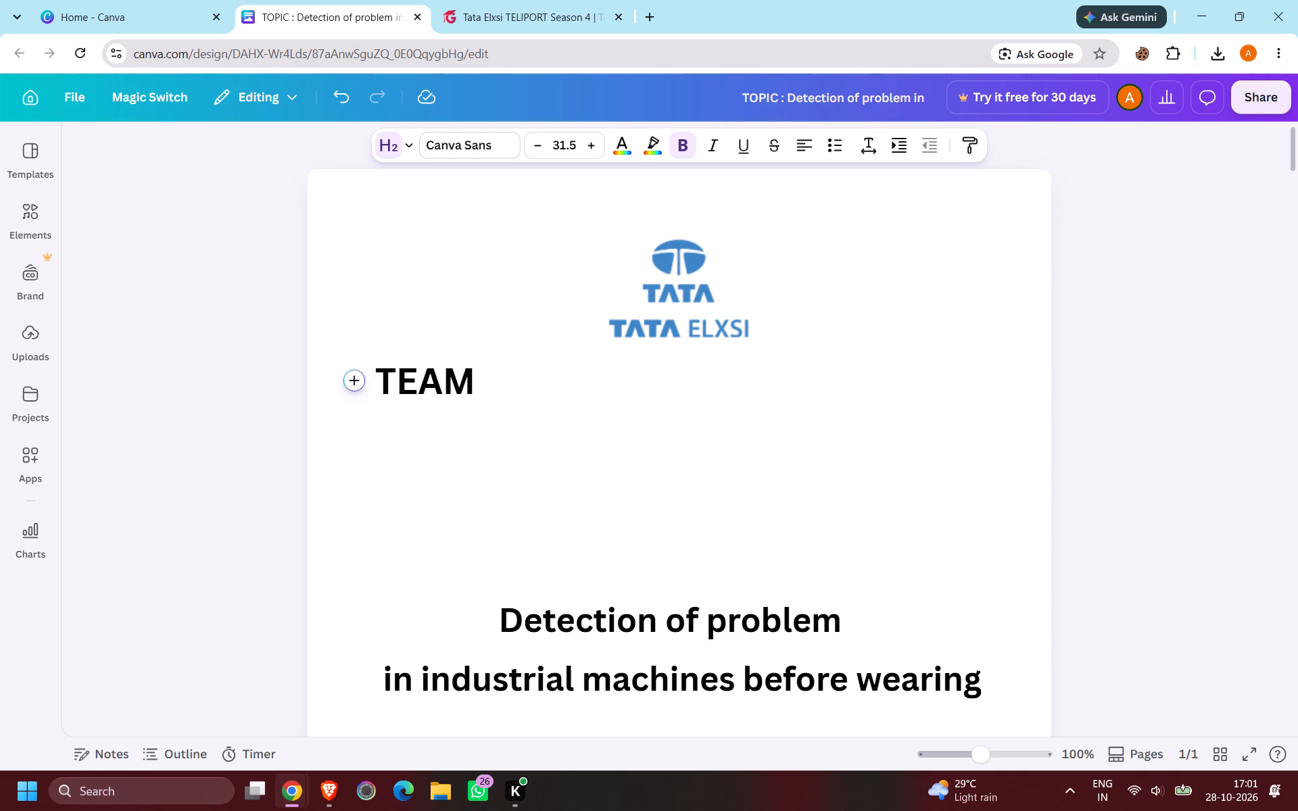
type("NAME")
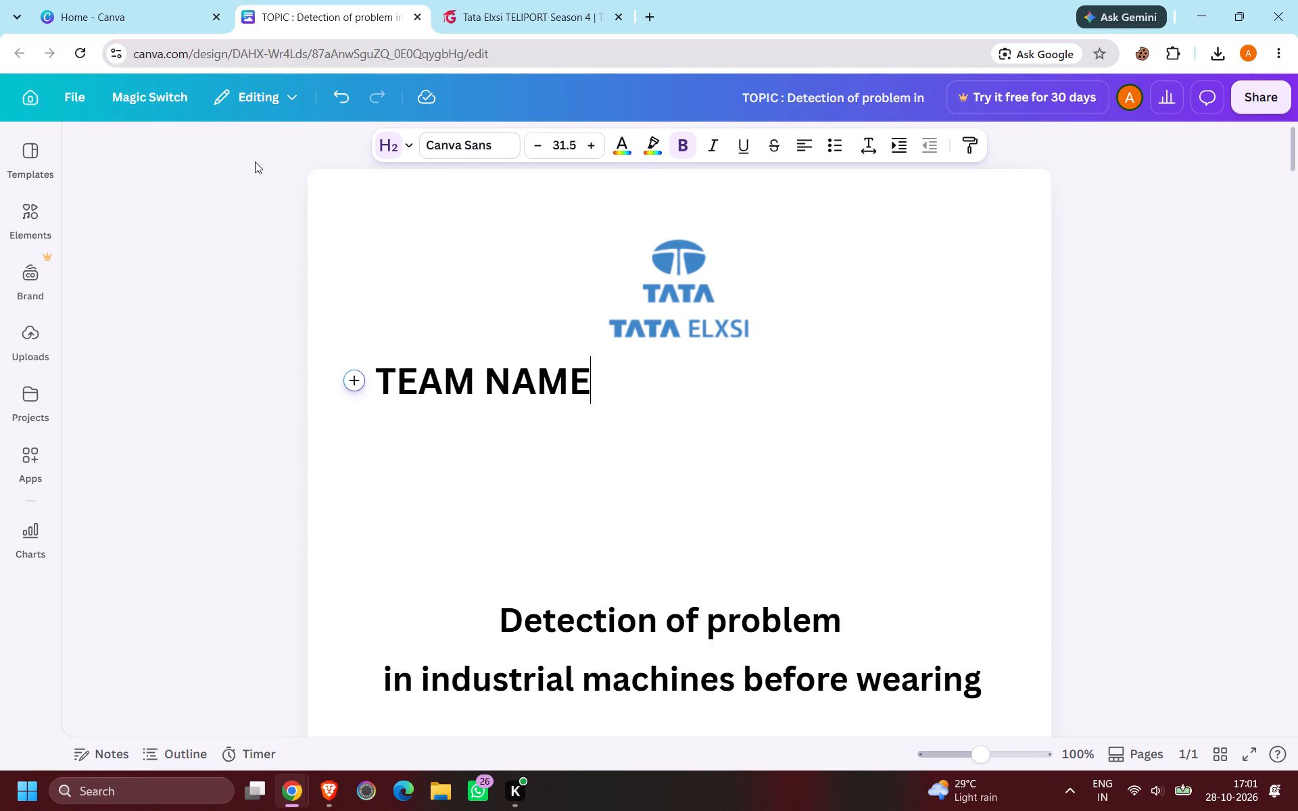
Change the team name line to the Subheading style and extend it with " : TEAM".
left_click(410, 148)
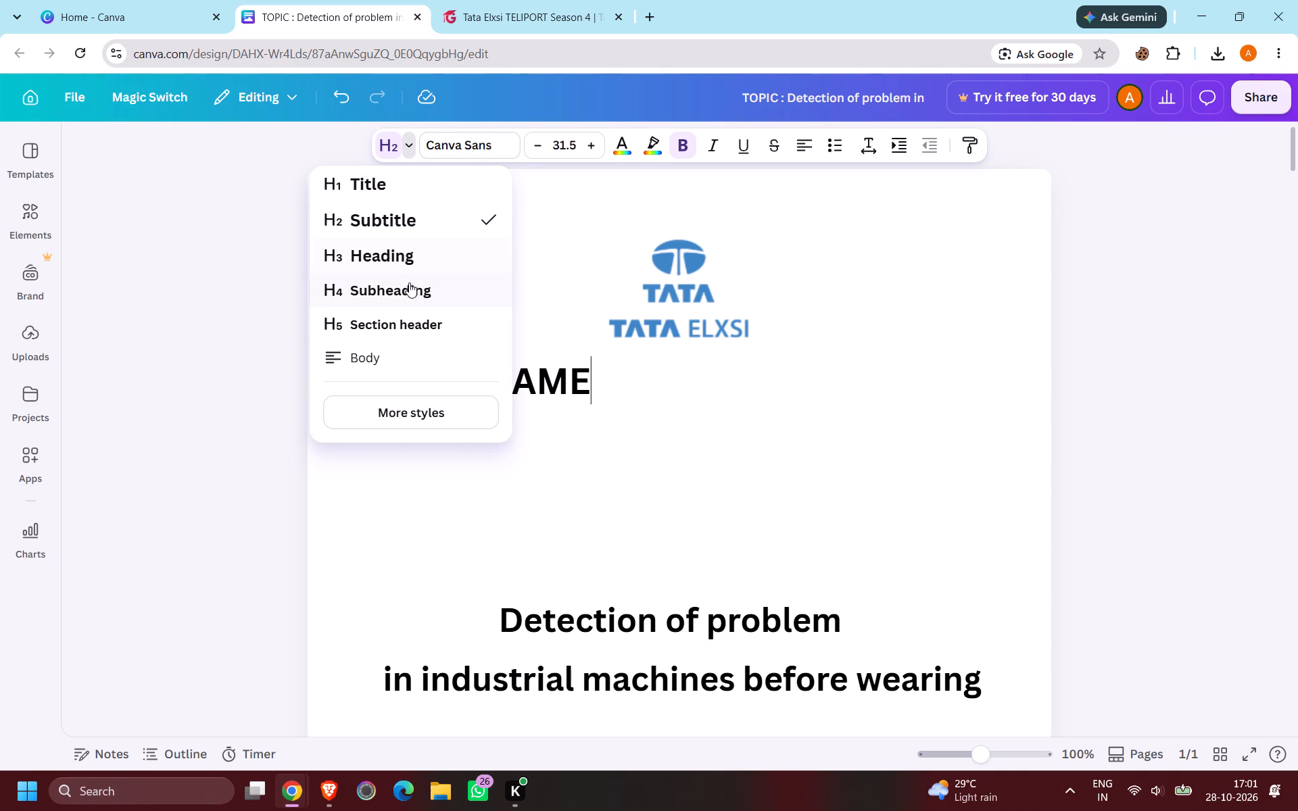
left_click(409, 283)
key("space")
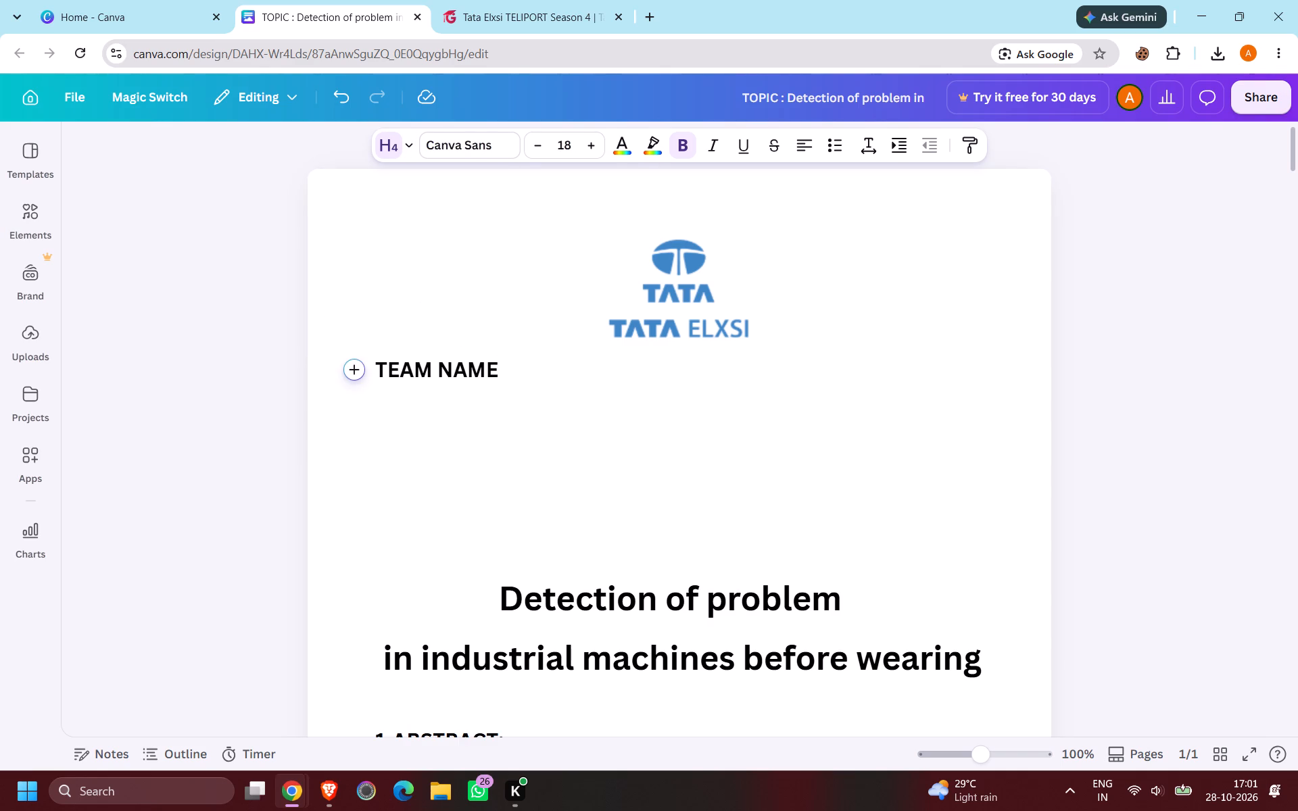
type(":")
key("space")
key("space")
key("BackSpace")
type("TEAM")
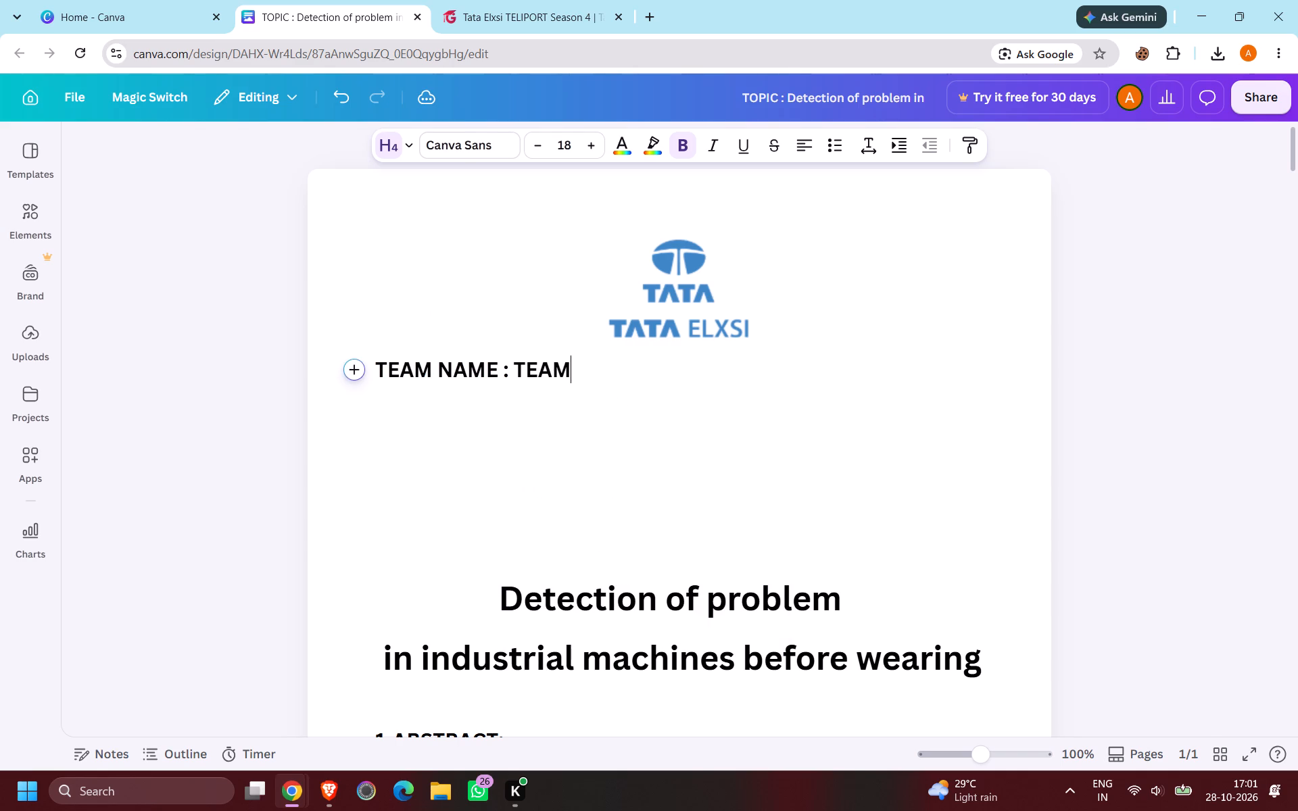
Rewrite the uppercase label before the colon as "Team name".
left_click(500, 365)
key("BackSpace")
key("BackSpace")
key("BackSpace")
key("BackSpace")
key("BackSpace")
key("BackSpace")
key("BackSpace")
key("BackSpace")
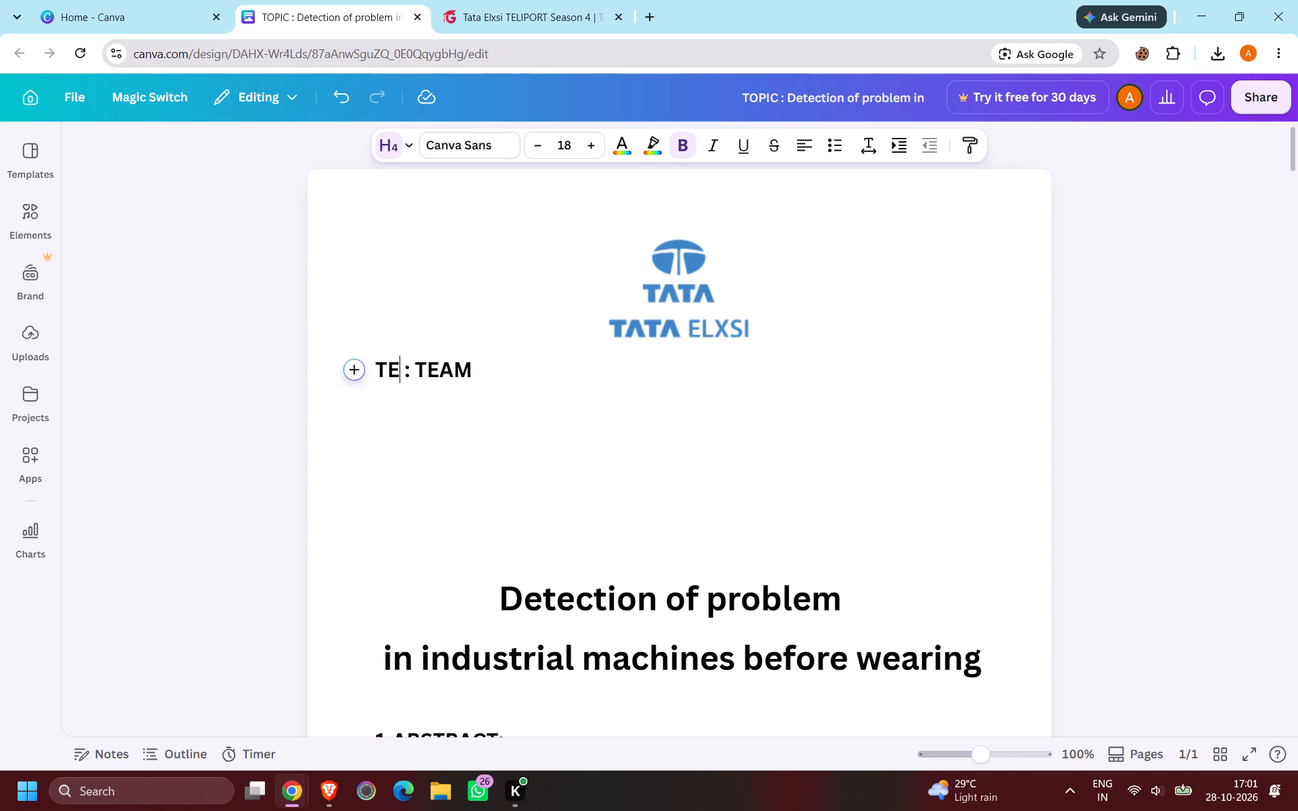
type("eam")
key("space")
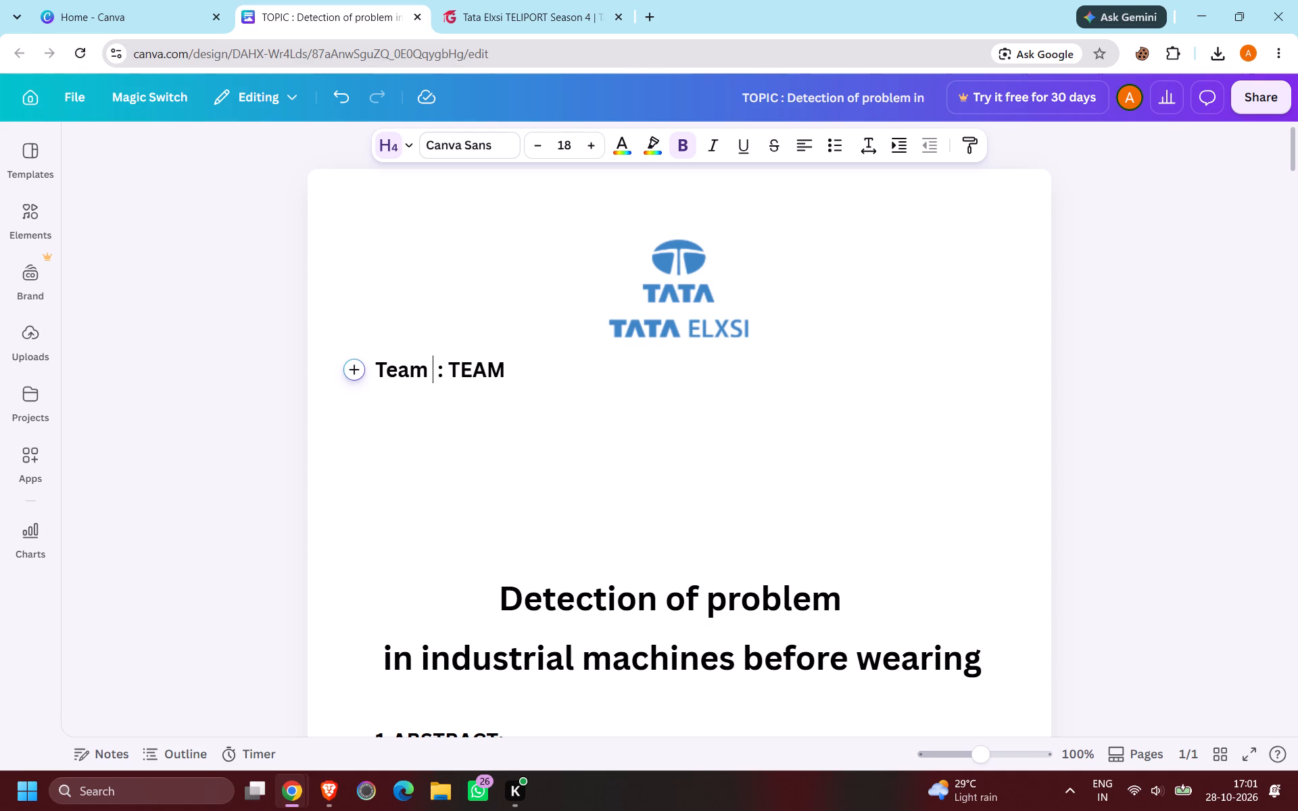
type("nam")
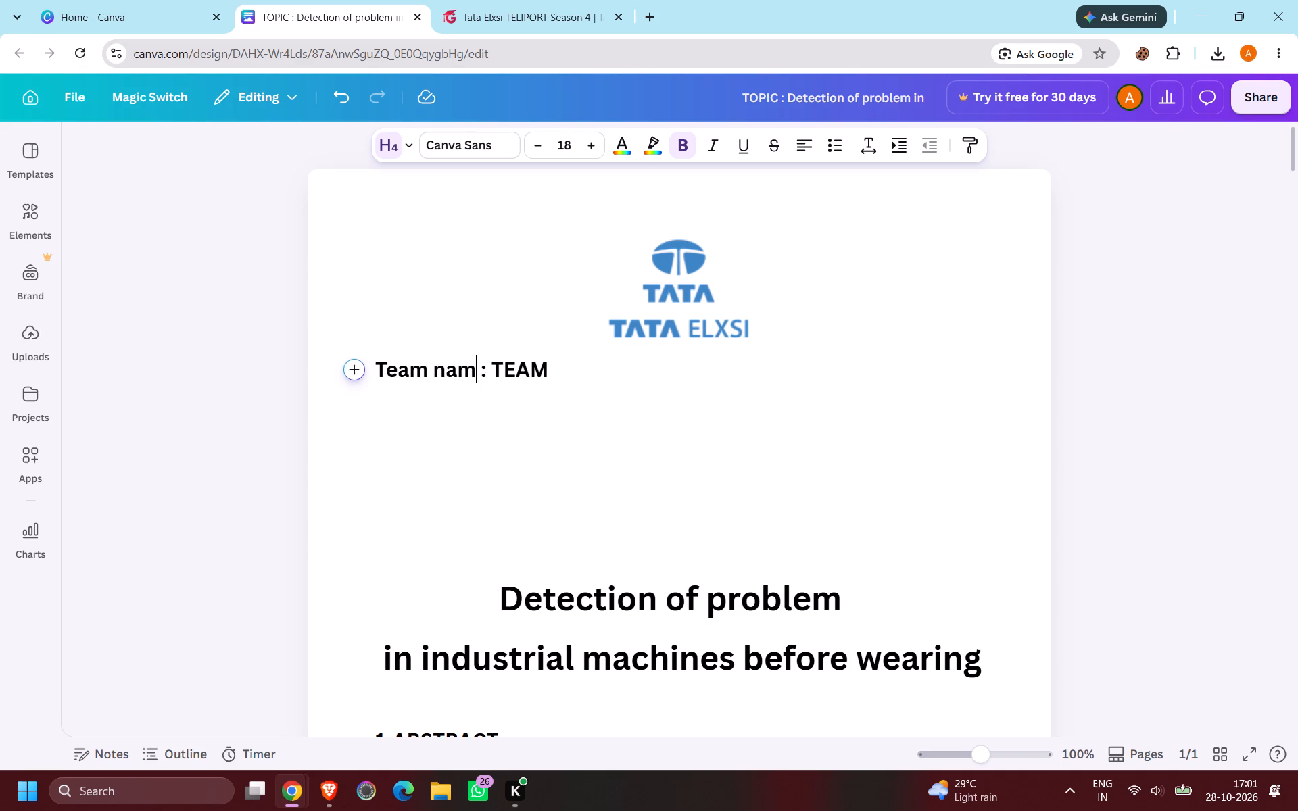
key("e")
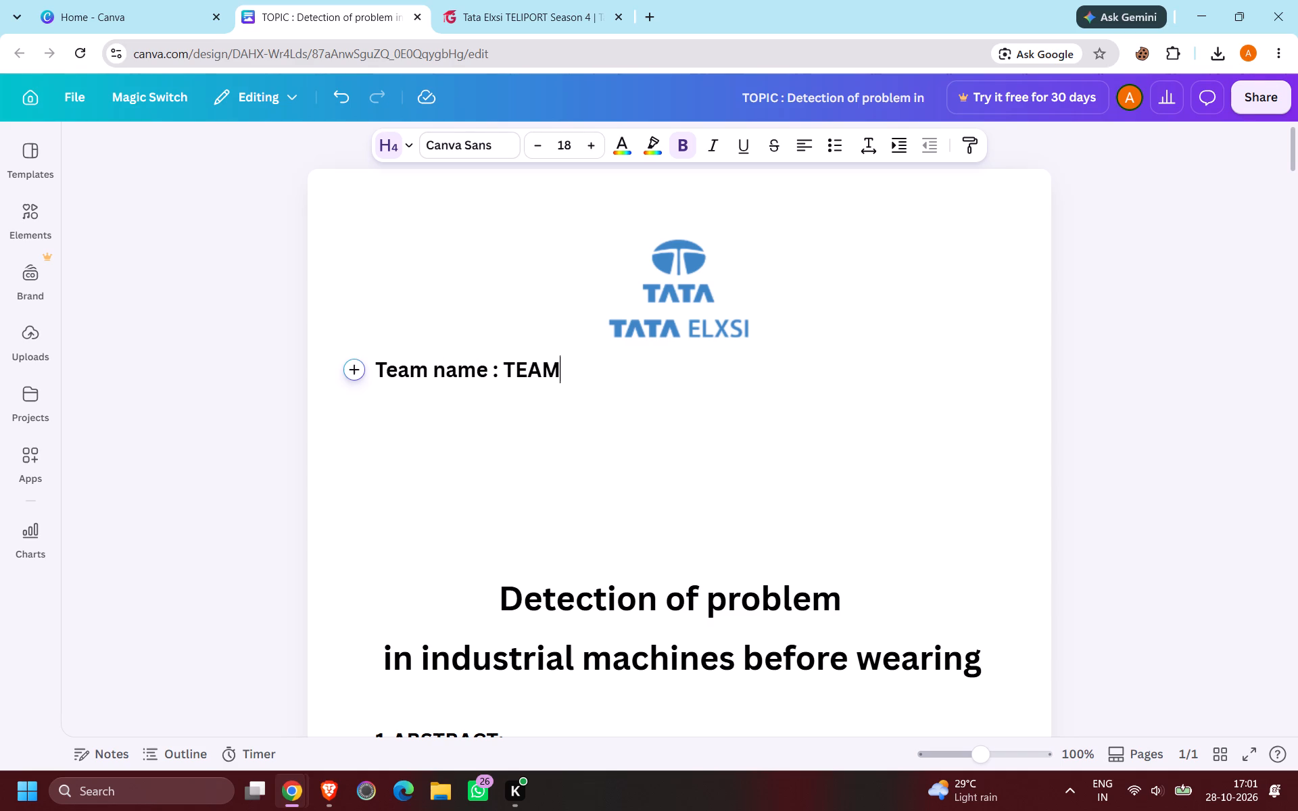
Check the registered team name on the Grad Partners registrations page and complete the line's value as "TEAM ASCEND".
left_click(610, 376)
key("space")
left_click(483, 7)
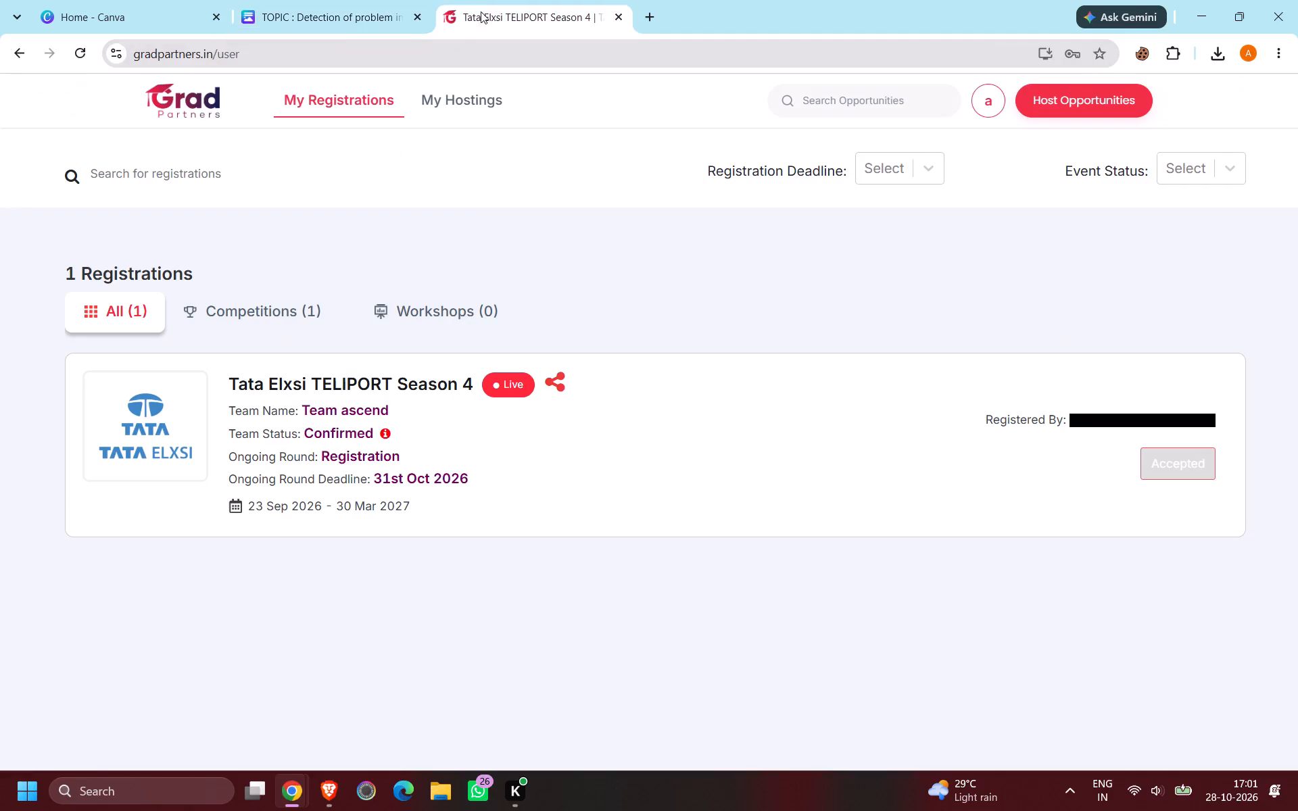
left_click(345, 0)
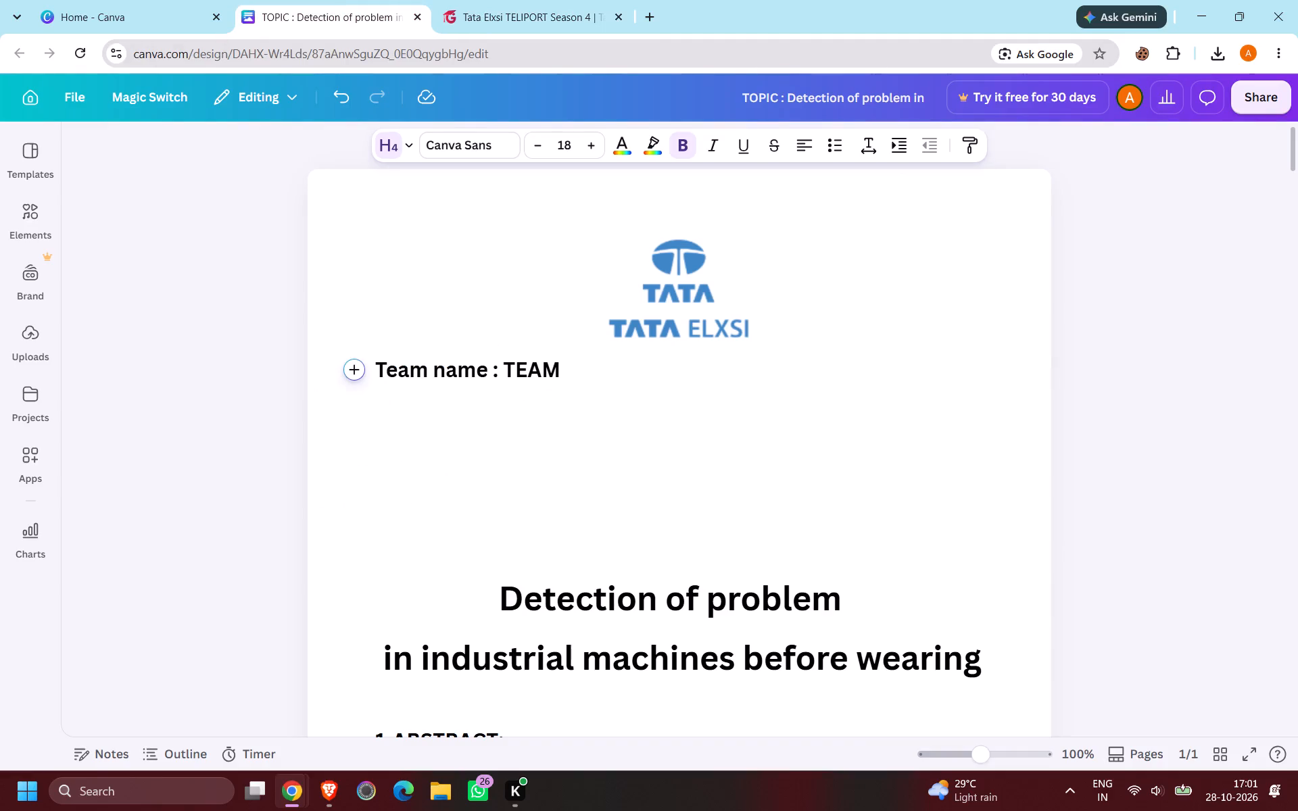
type("AS")
type("CE")
type("ND")
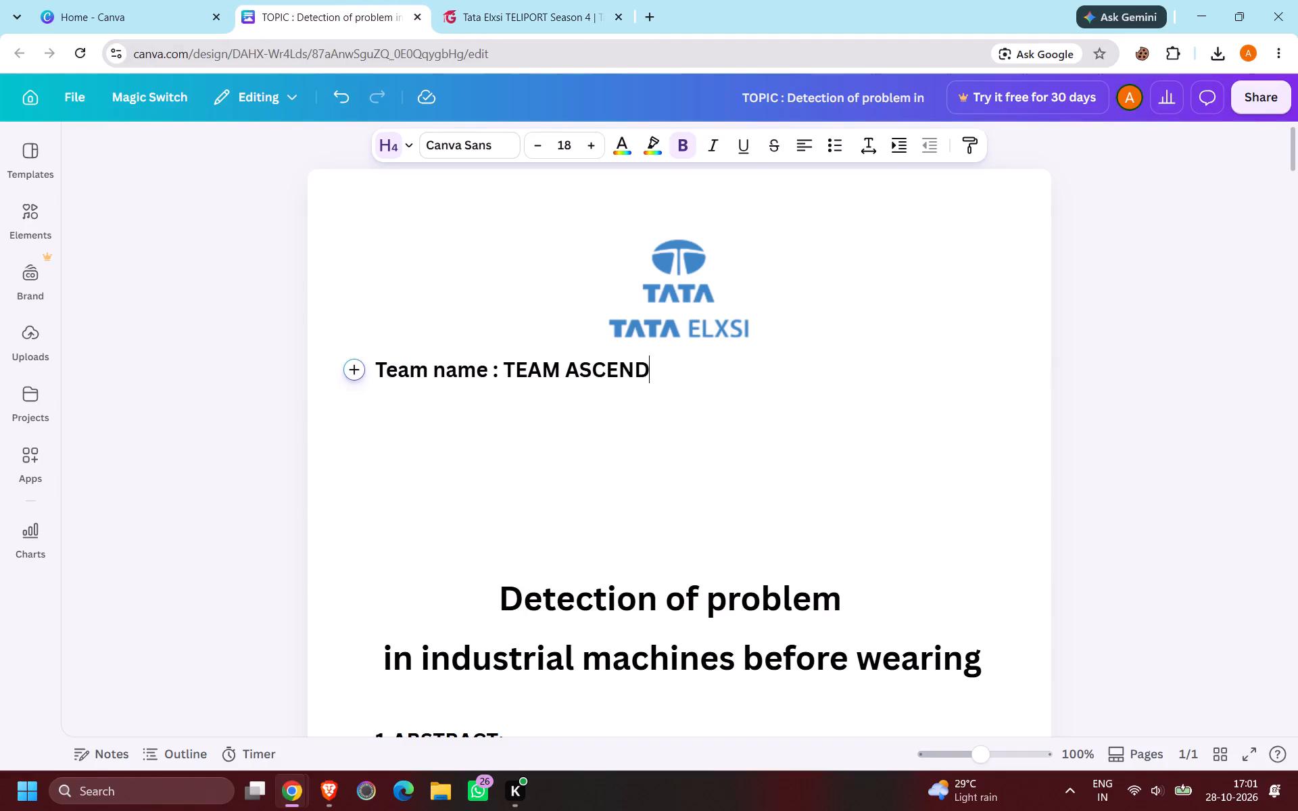
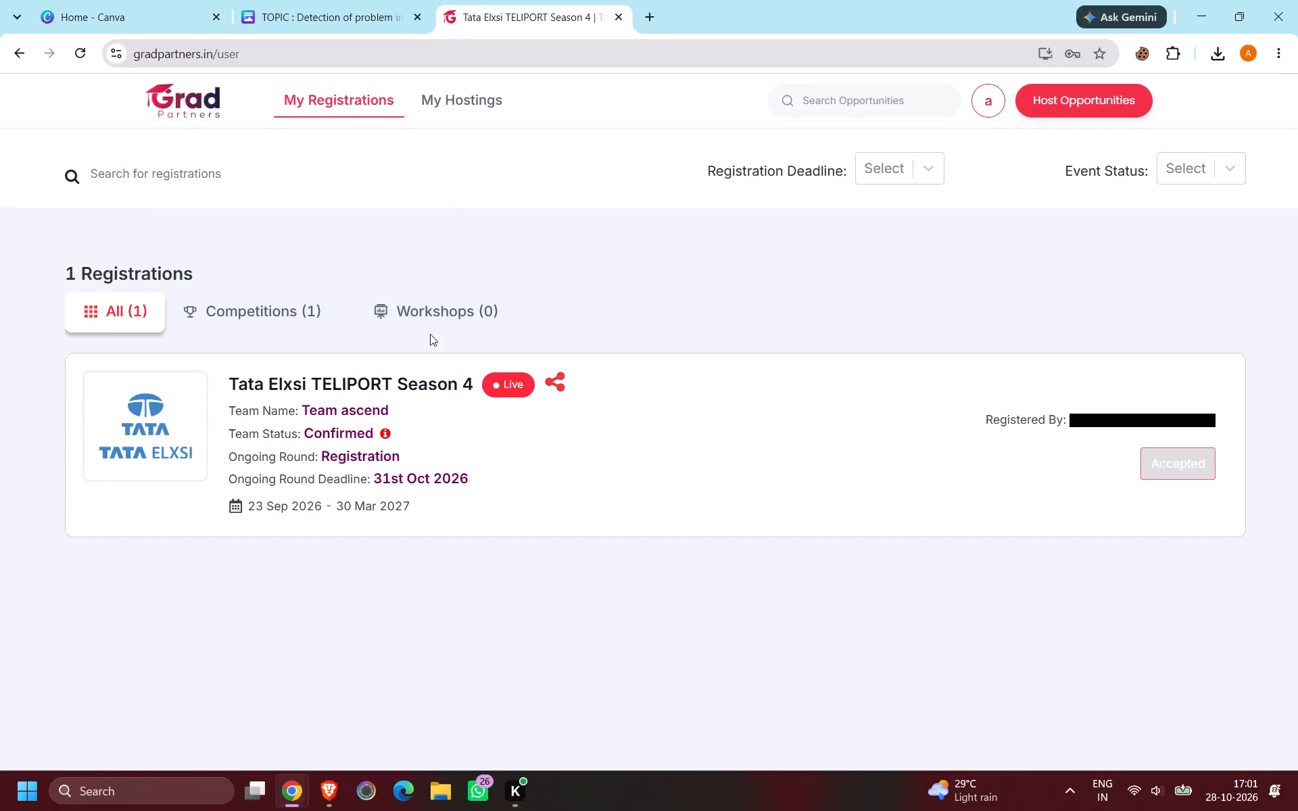
Return to the Canva document and add a Subheading-style line reading "Team members" below the team name line.
left_click(347, 16)
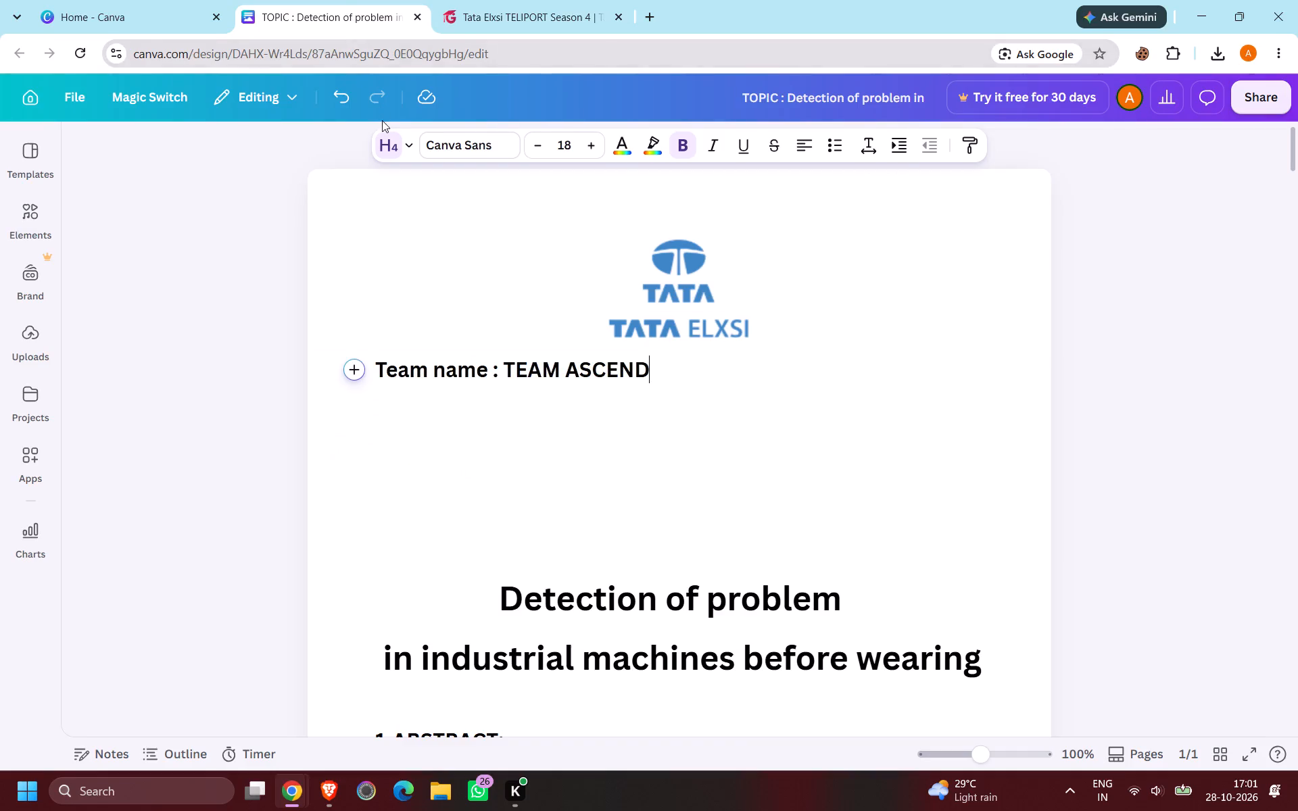
left_click(486, 1)
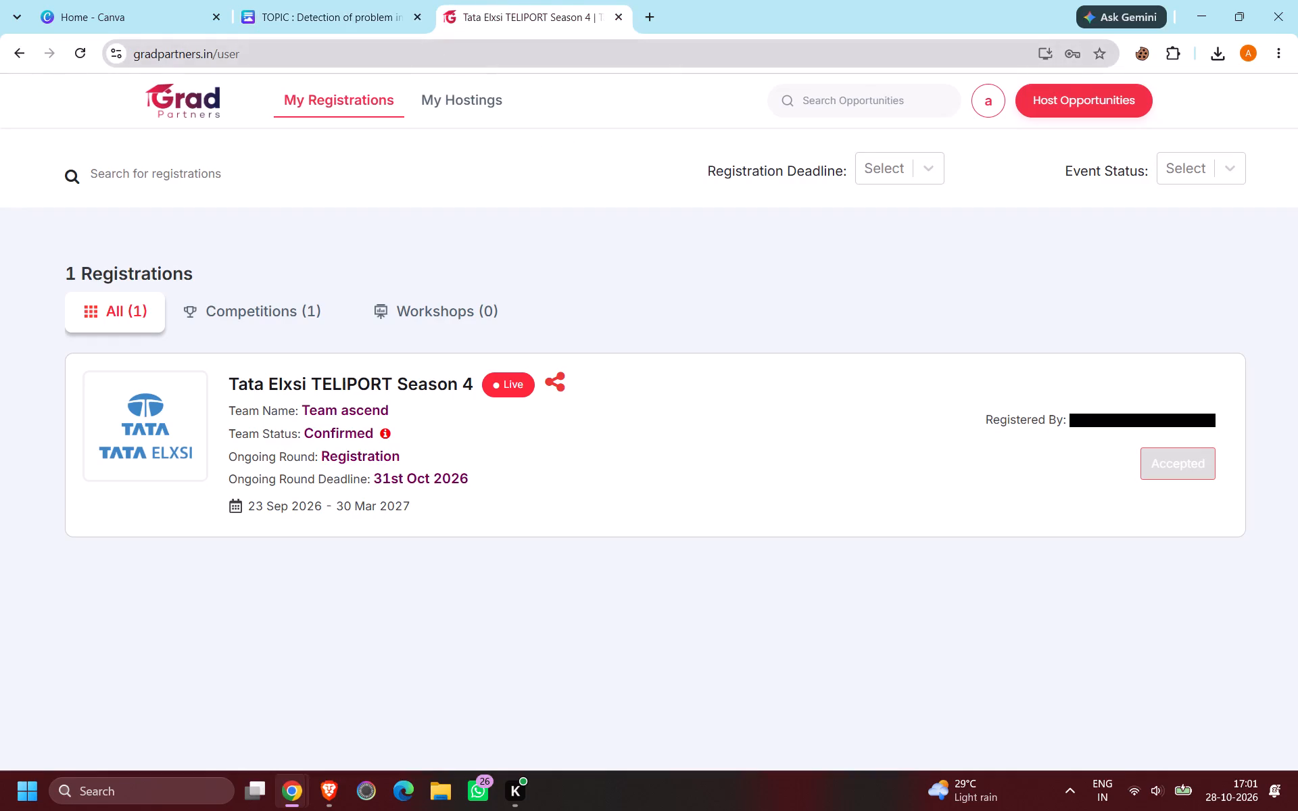
left_click(400, 19)
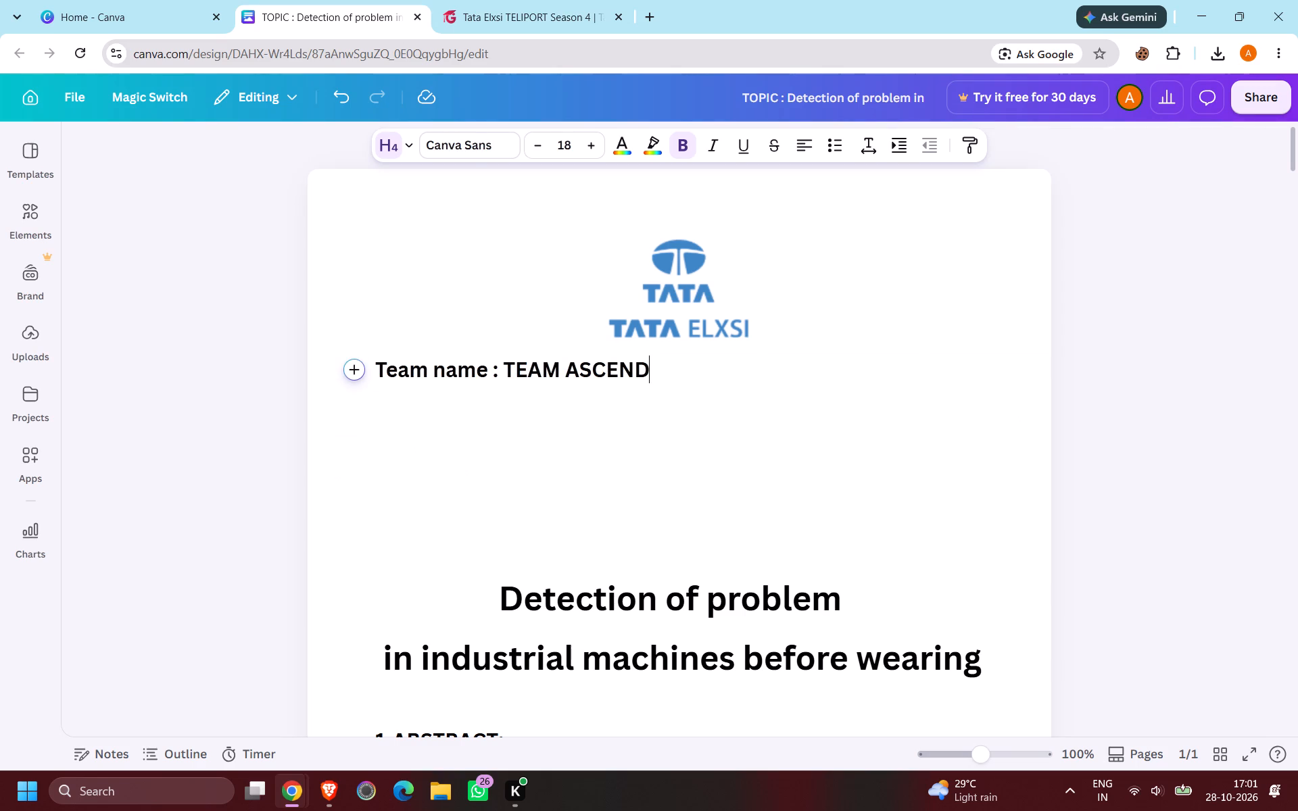
key("Return")
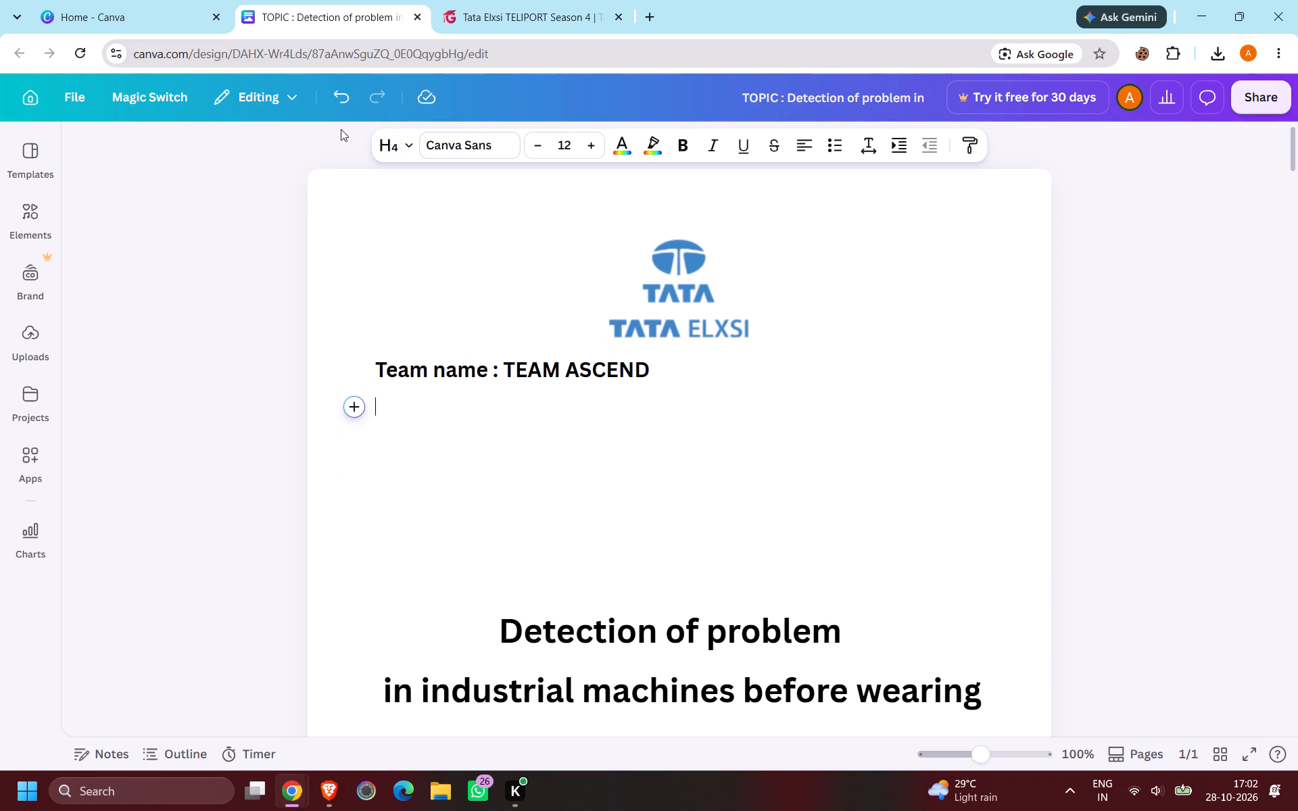
left_click(412, 147)
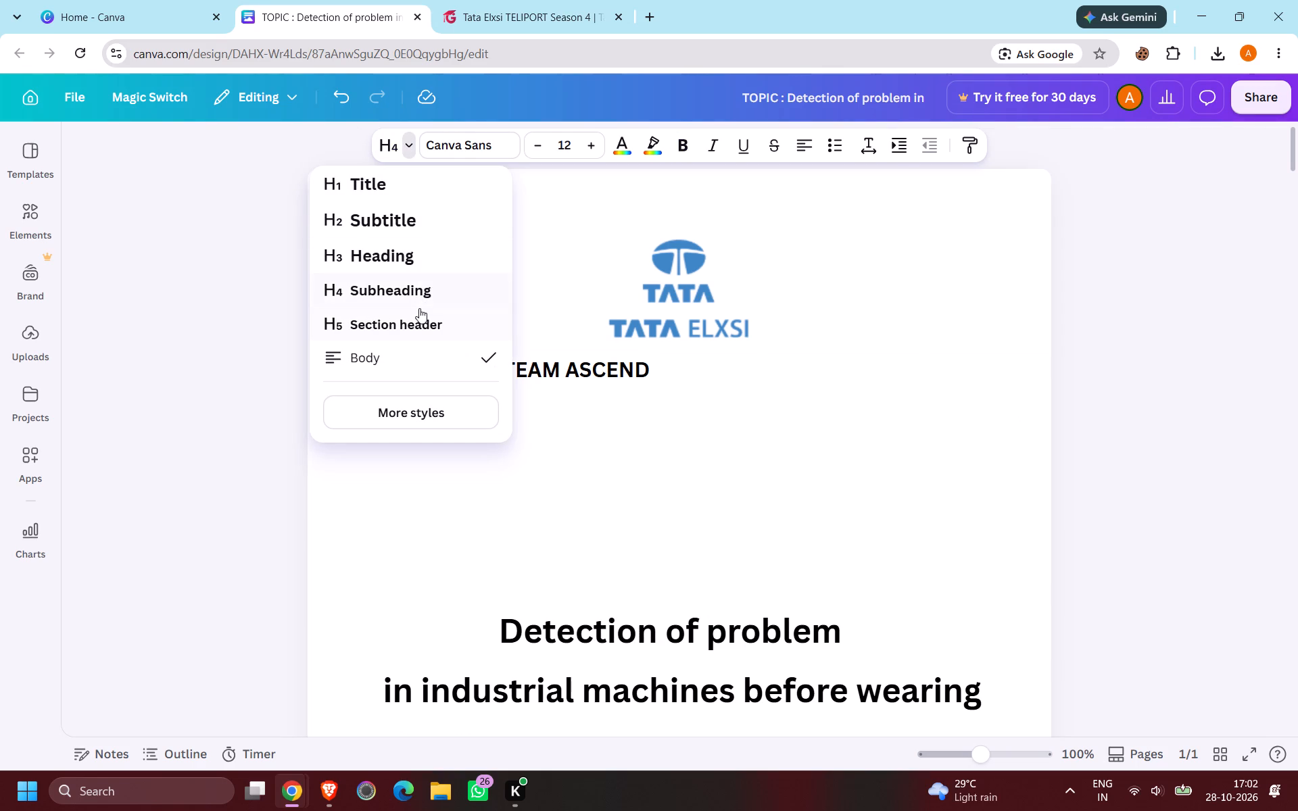
left_click(420, 299)
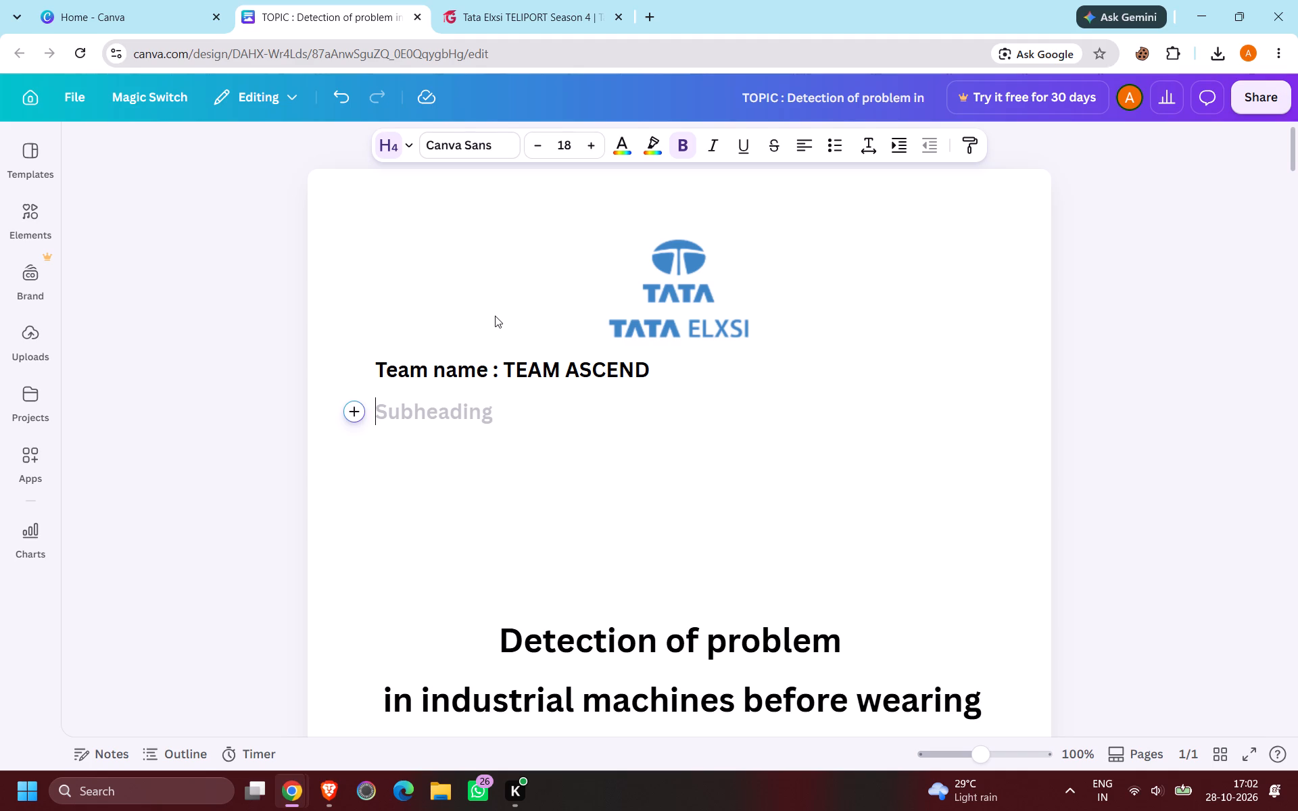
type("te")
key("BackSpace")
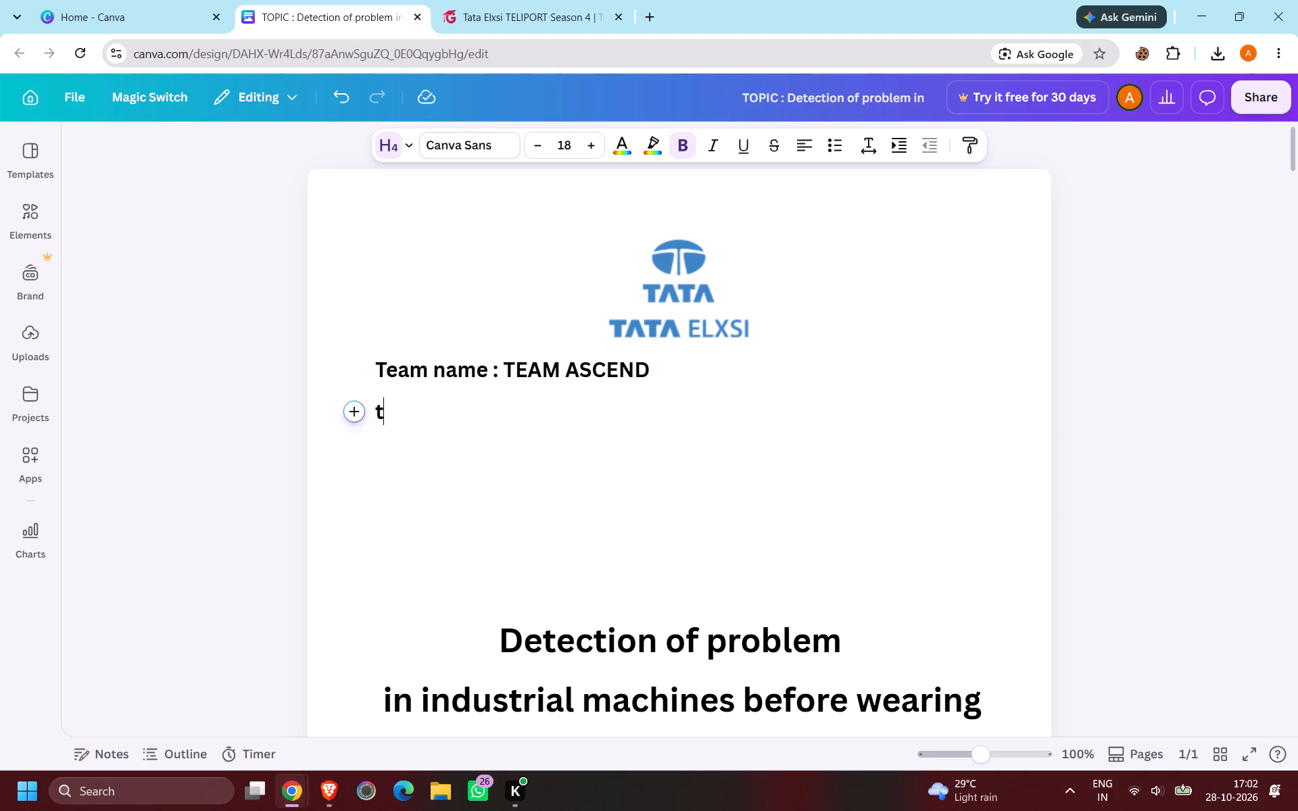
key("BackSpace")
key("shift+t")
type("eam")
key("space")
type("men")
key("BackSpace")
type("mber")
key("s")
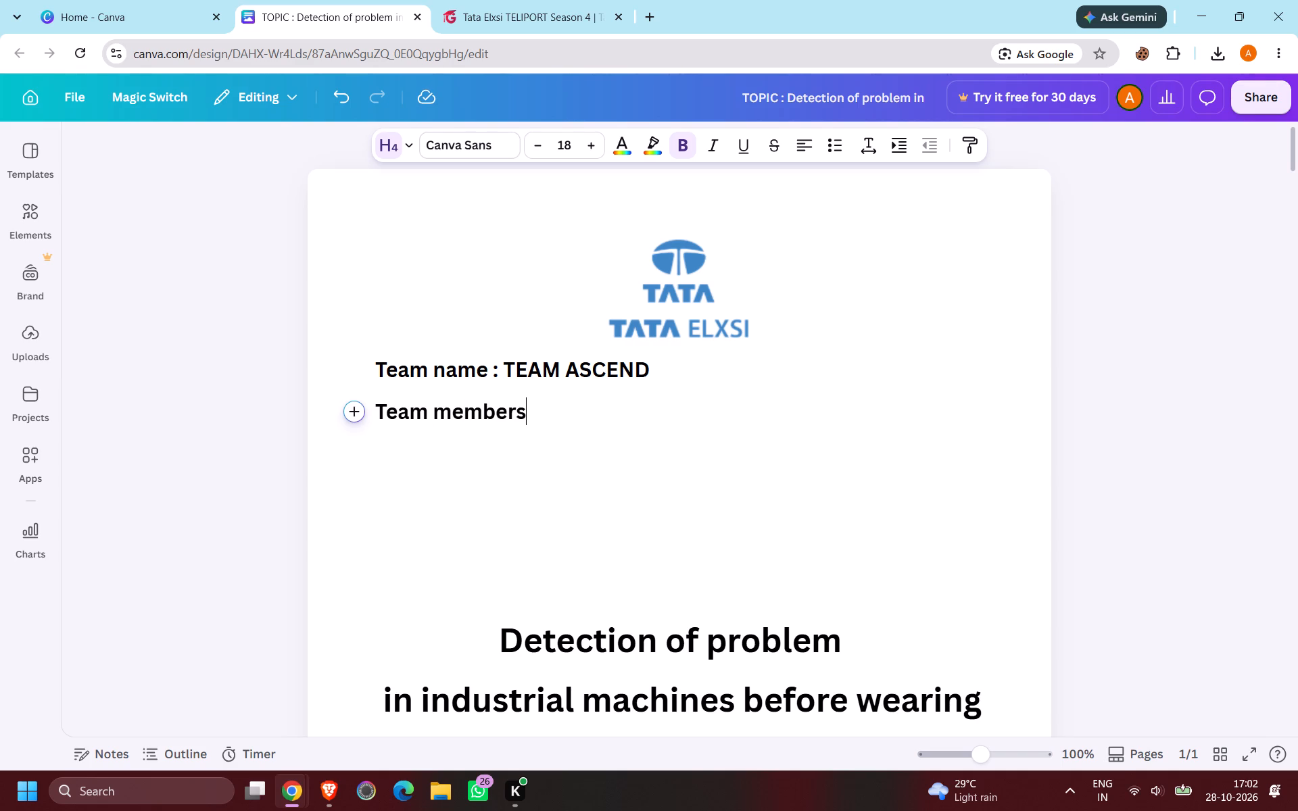
Widen the spacing before the colon in the team name line to suit the longer label below, and add a space after it.
left_click(493, 366)
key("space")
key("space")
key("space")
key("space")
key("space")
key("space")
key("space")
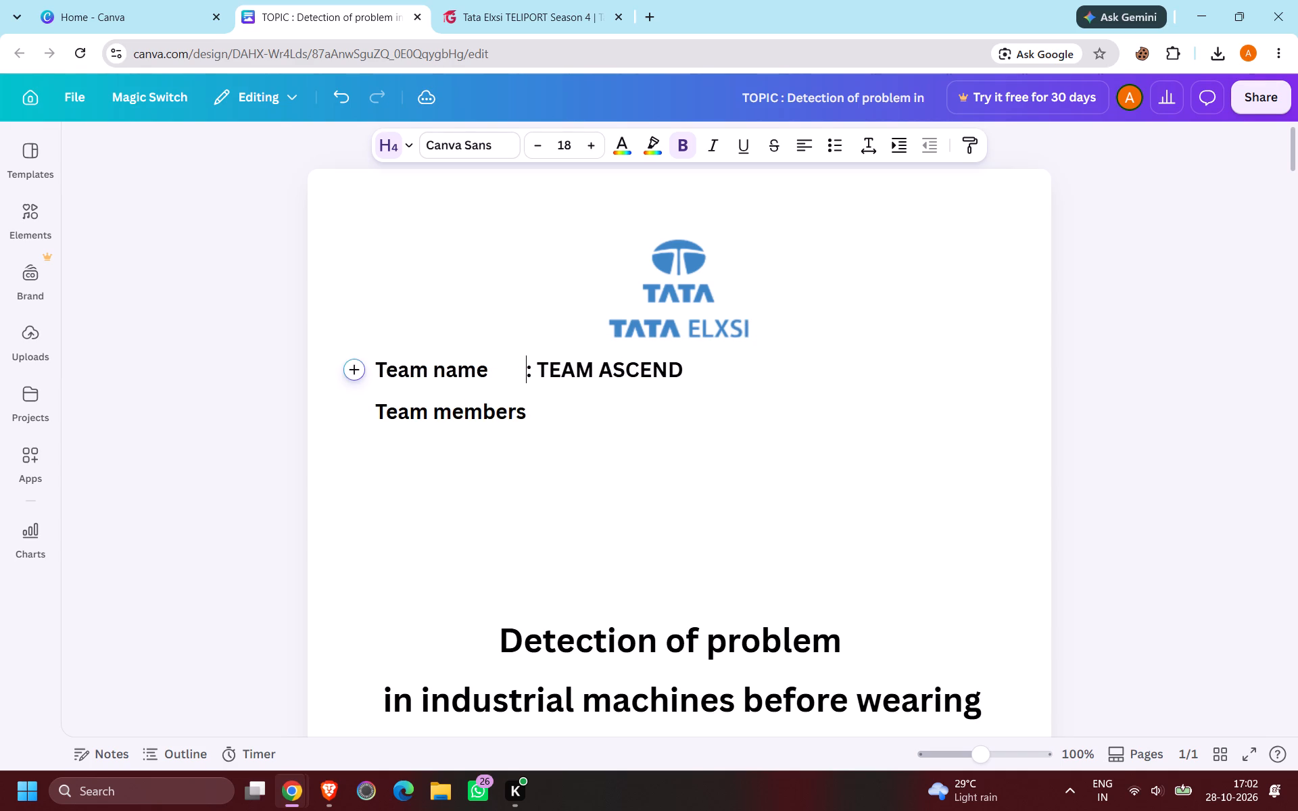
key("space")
left_click(543, 372)
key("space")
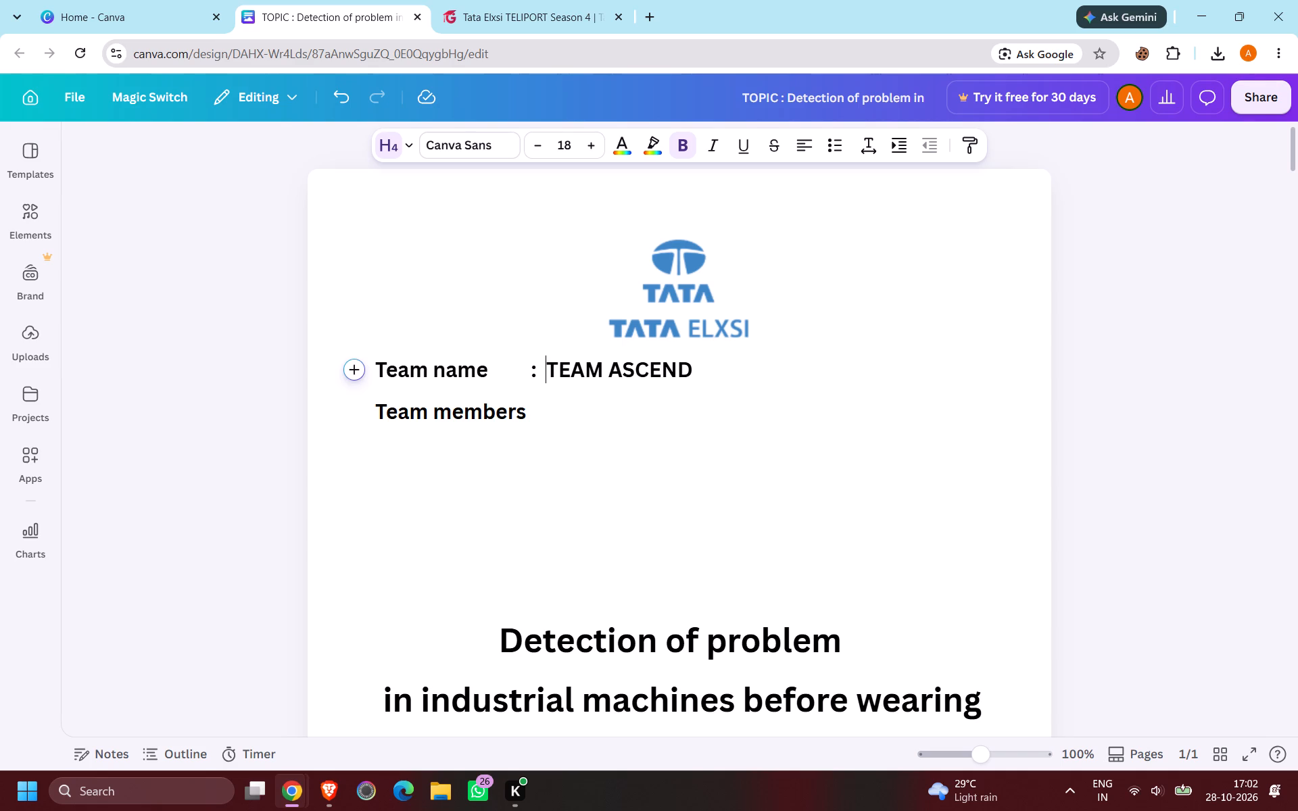
Extend the "Team members" label with a spaced colon, leaving the line ready for its value.
left_click(533, 412)
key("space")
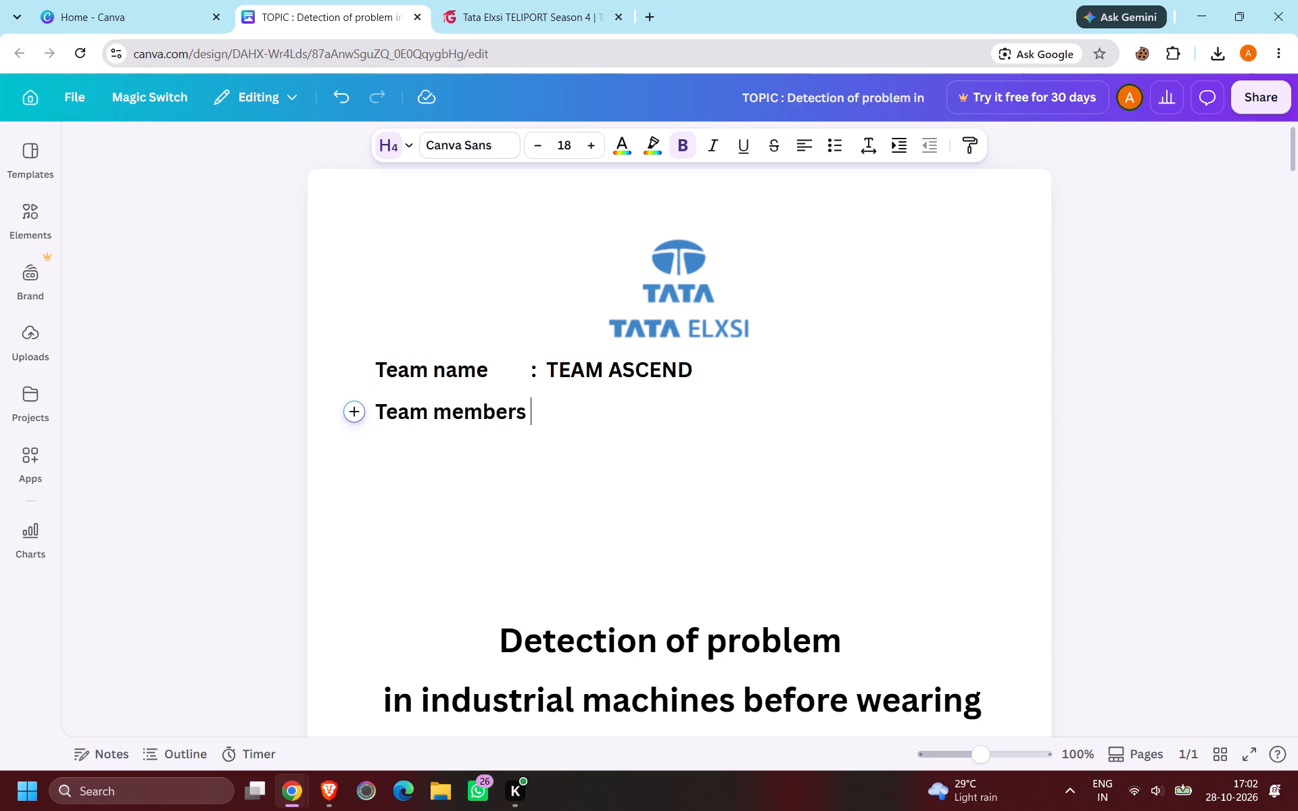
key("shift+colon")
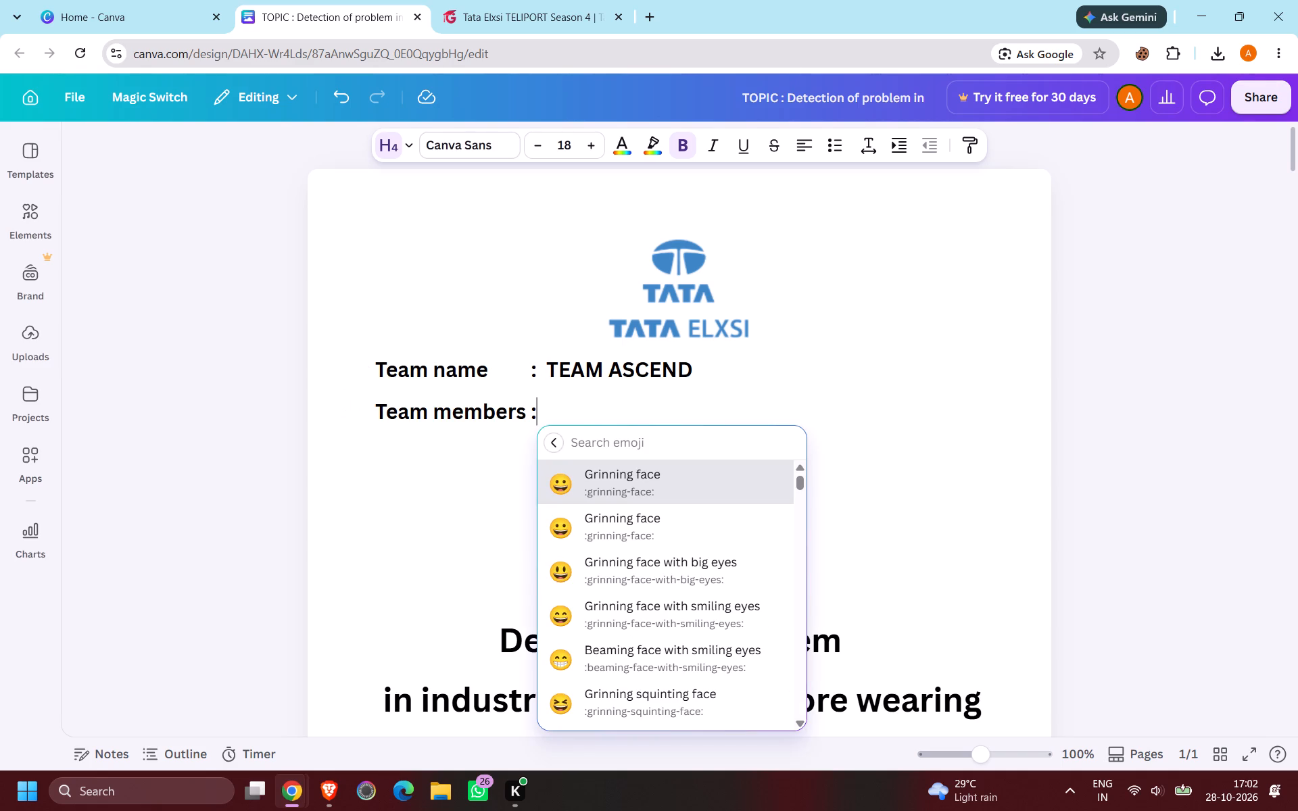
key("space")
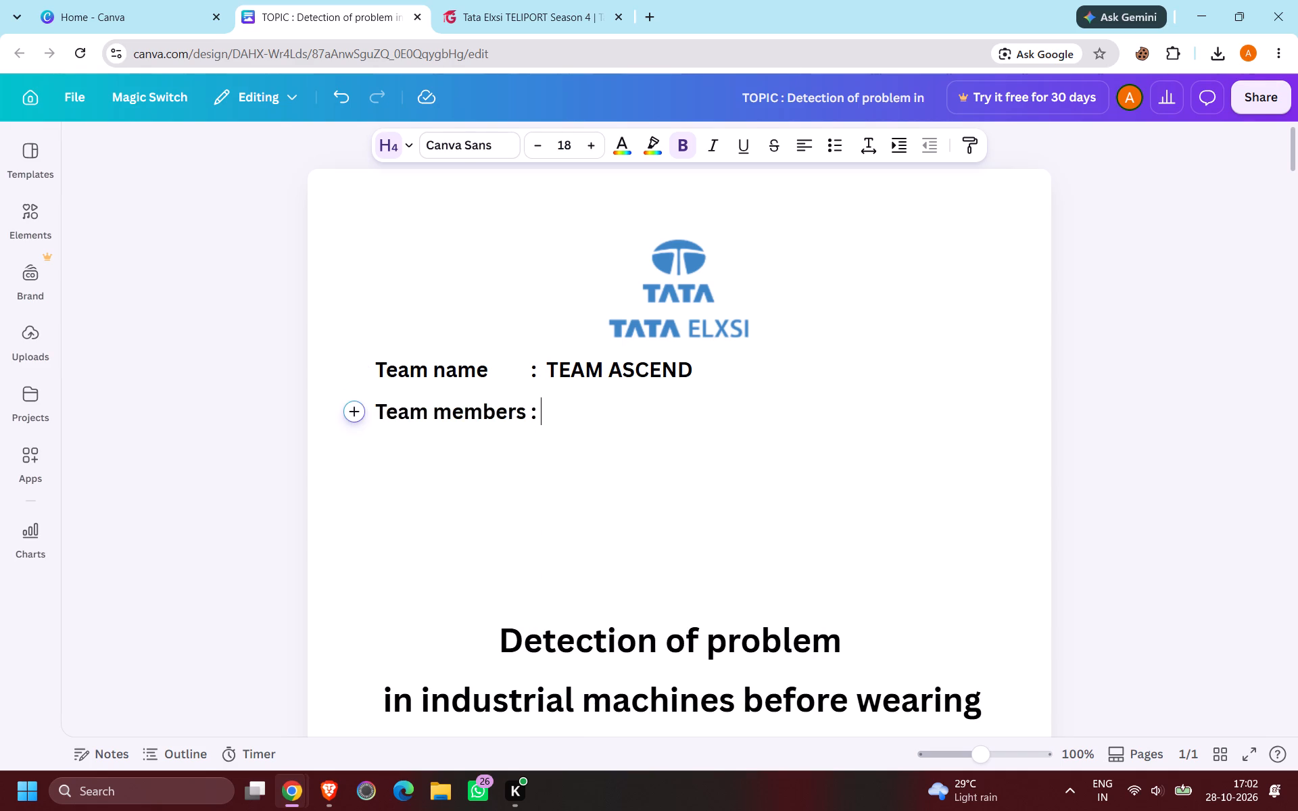
left_click(527, 371)
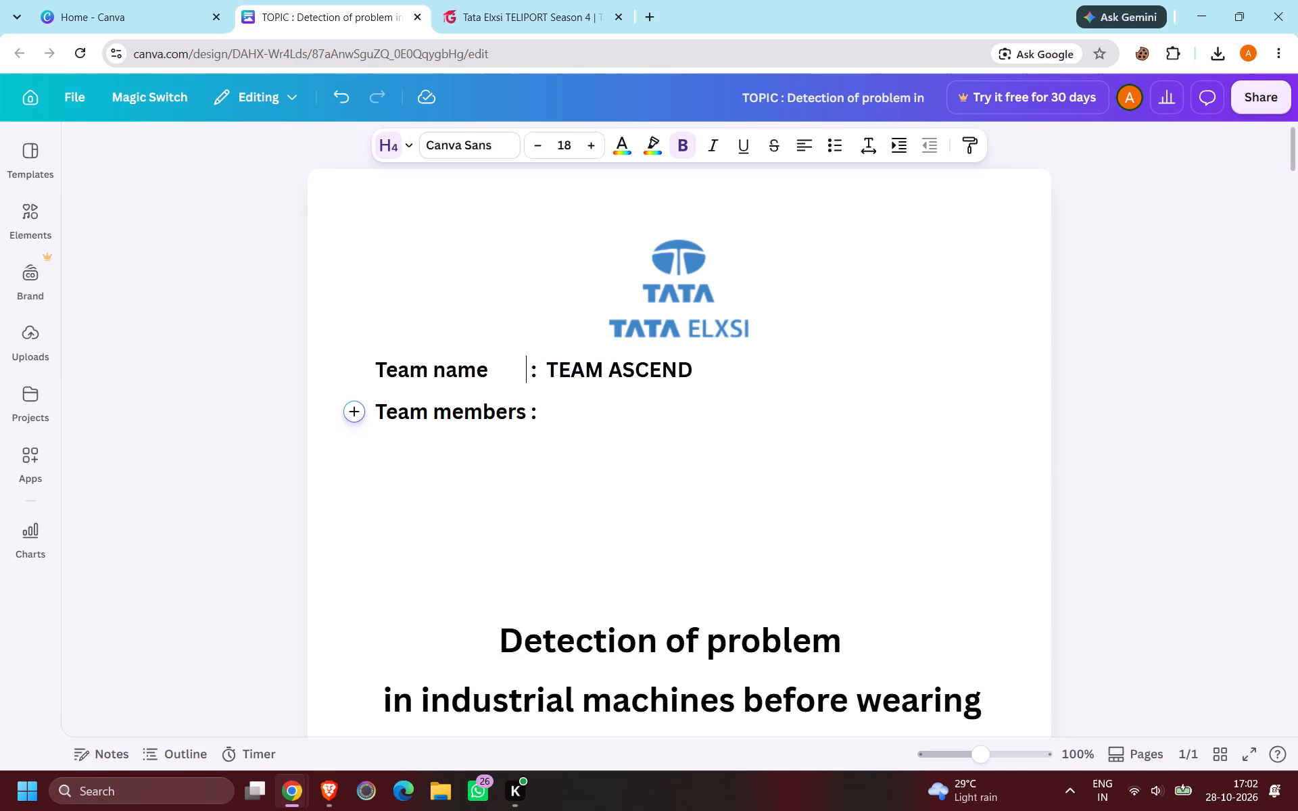
left_click(575, 410)
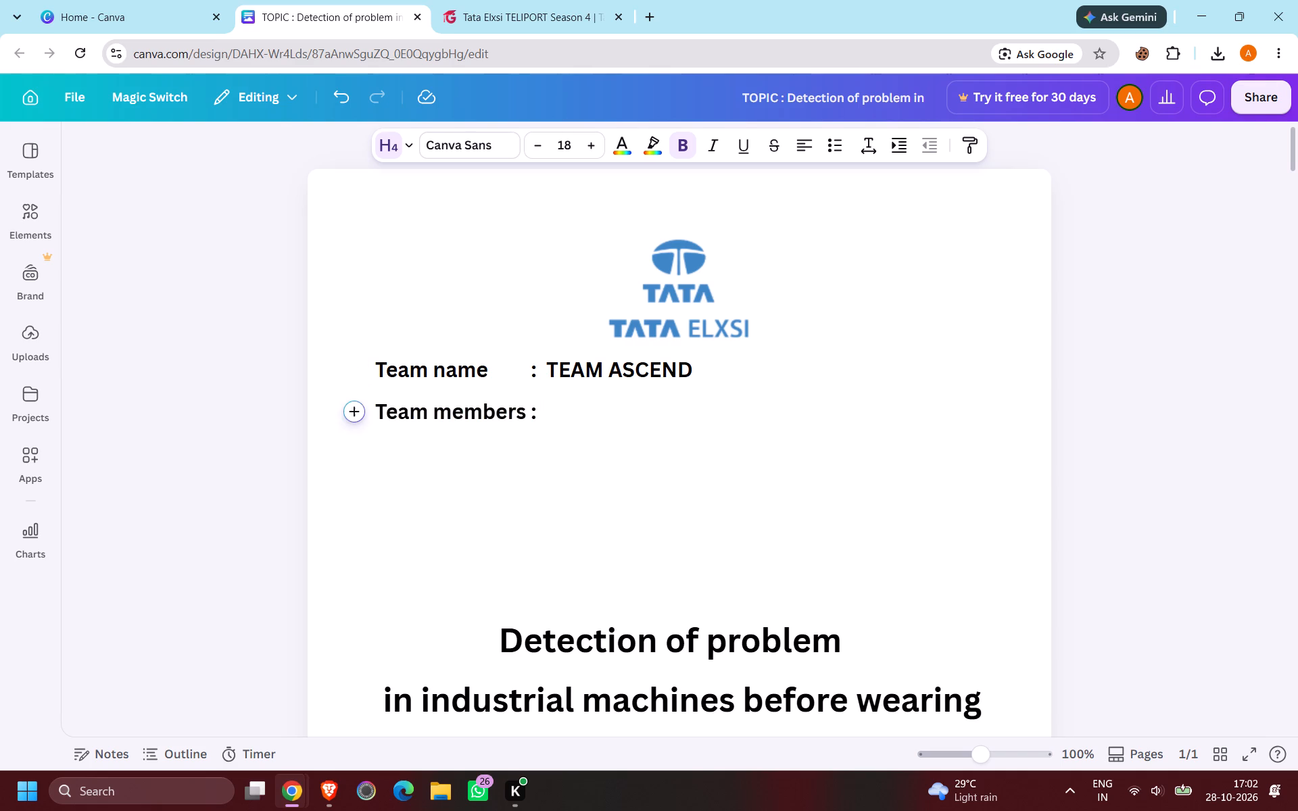
key("shift+exclam")
key("BackSpace")
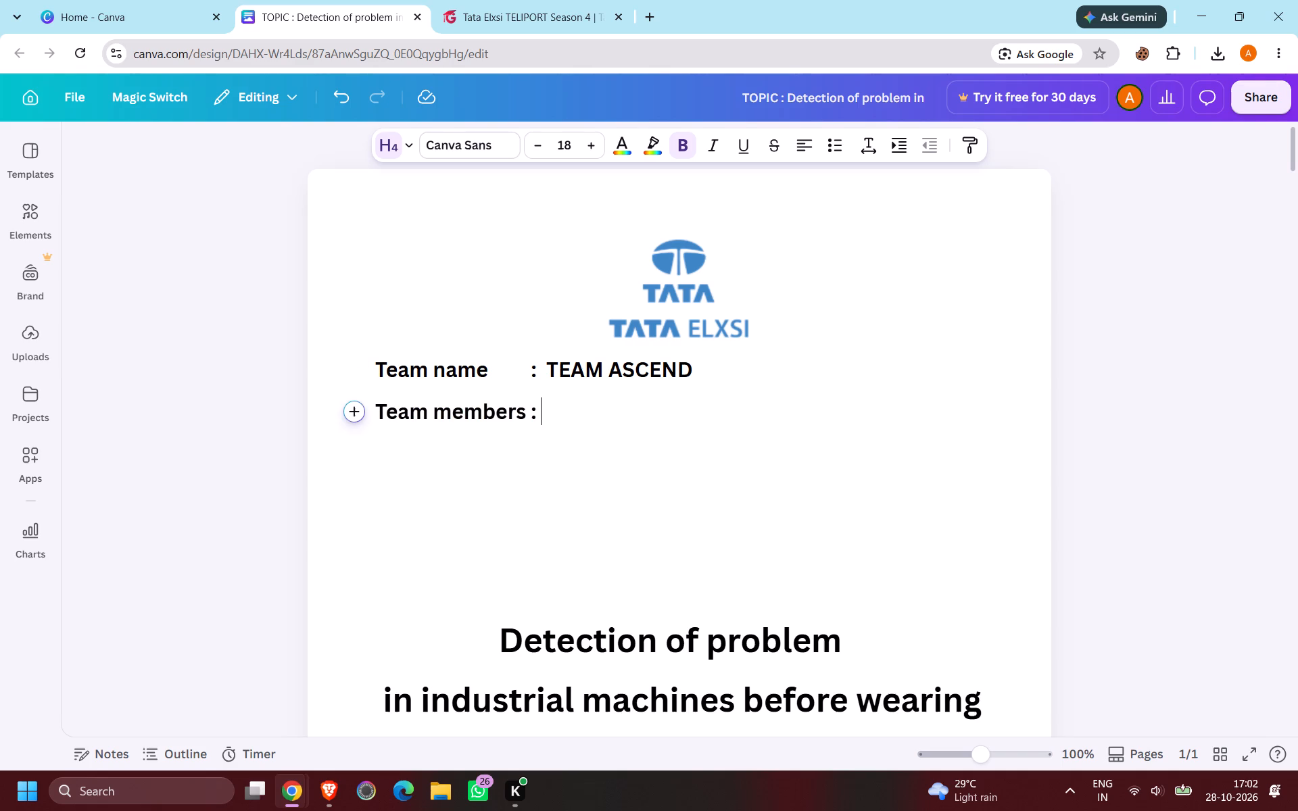
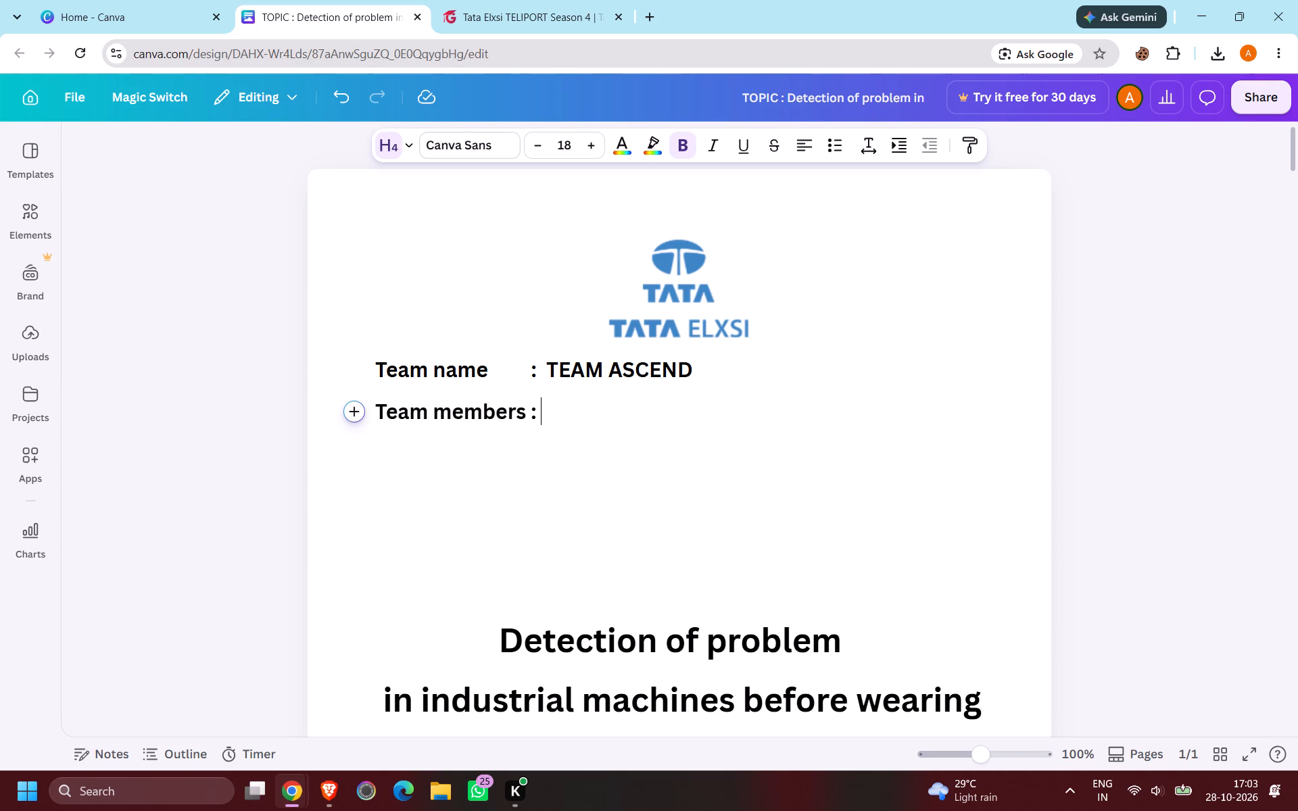
Enter the first team member's full name in capitals after the "Team members :" label.
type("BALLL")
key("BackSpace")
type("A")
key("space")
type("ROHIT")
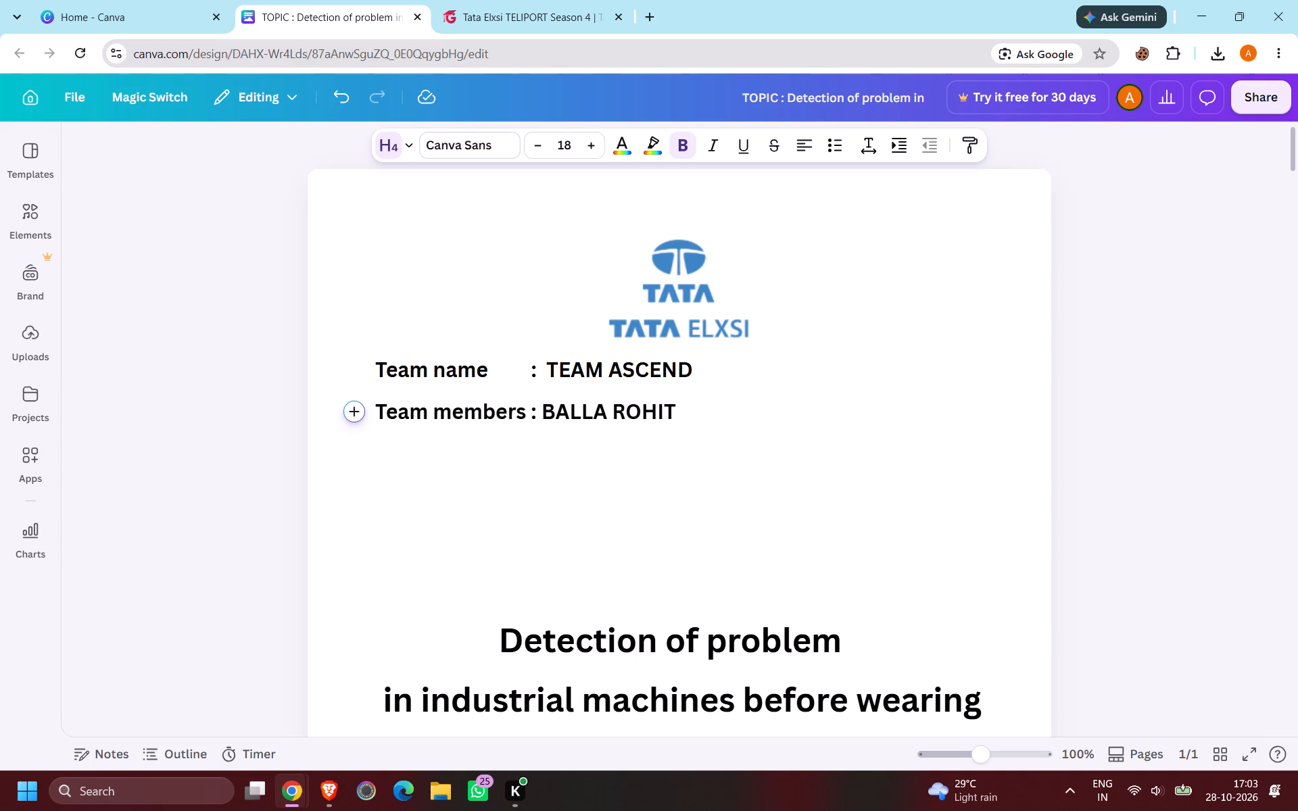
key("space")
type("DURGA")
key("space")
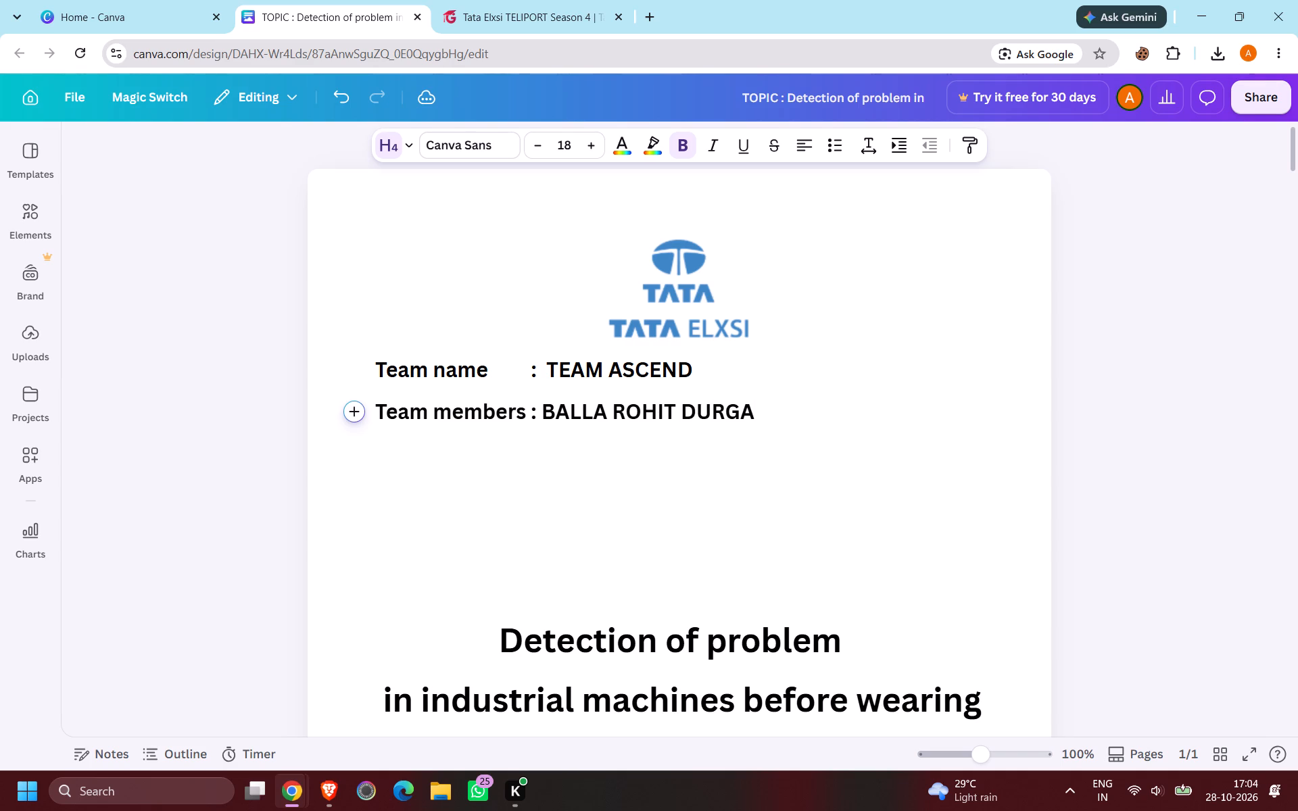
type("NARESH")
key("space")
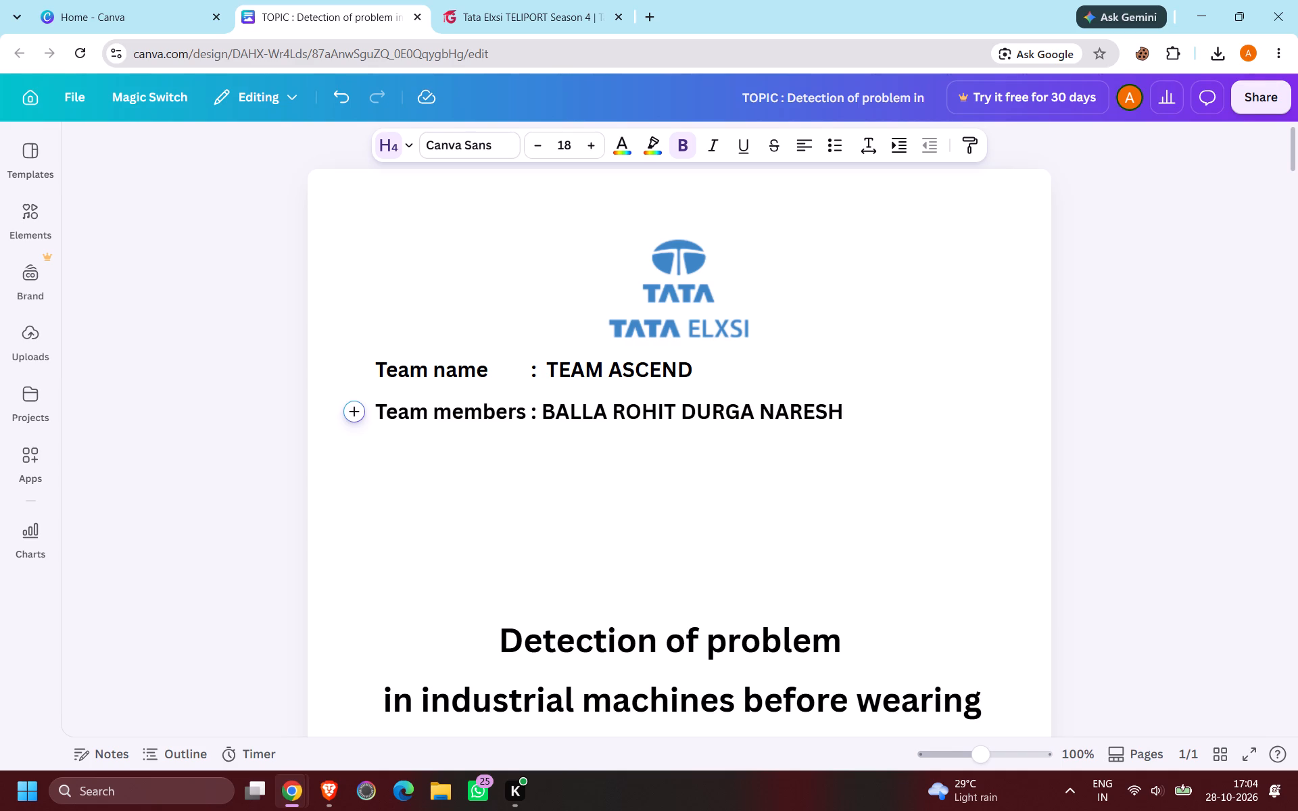
Add a Subheading-style line below the first member's name and indent it with spaces to start roughly beneath that name.
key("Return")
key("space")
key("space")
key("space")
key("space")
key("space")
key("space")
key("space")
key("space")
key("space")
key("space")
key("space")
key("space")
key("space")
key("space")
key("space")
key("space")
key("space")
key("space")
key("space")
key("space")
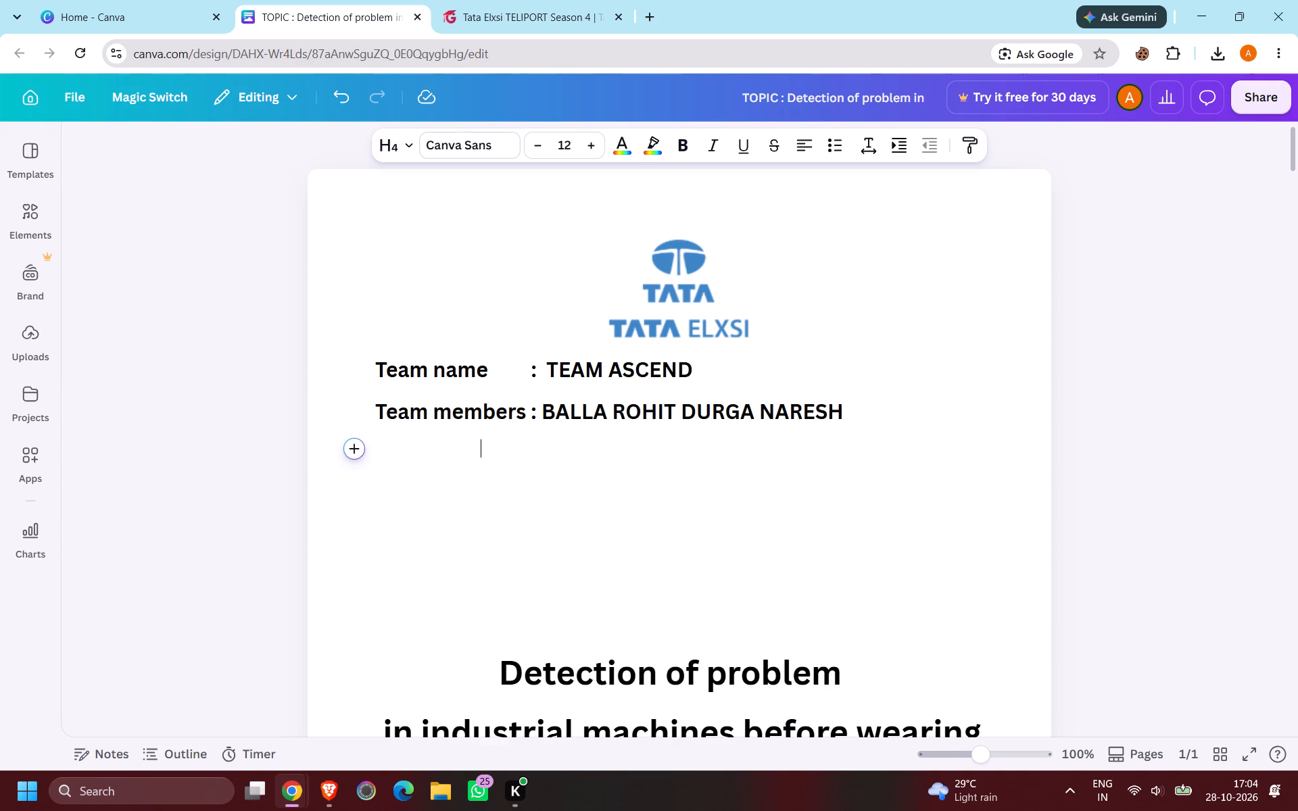
left_click(411, 146)
left_click(408, 287)
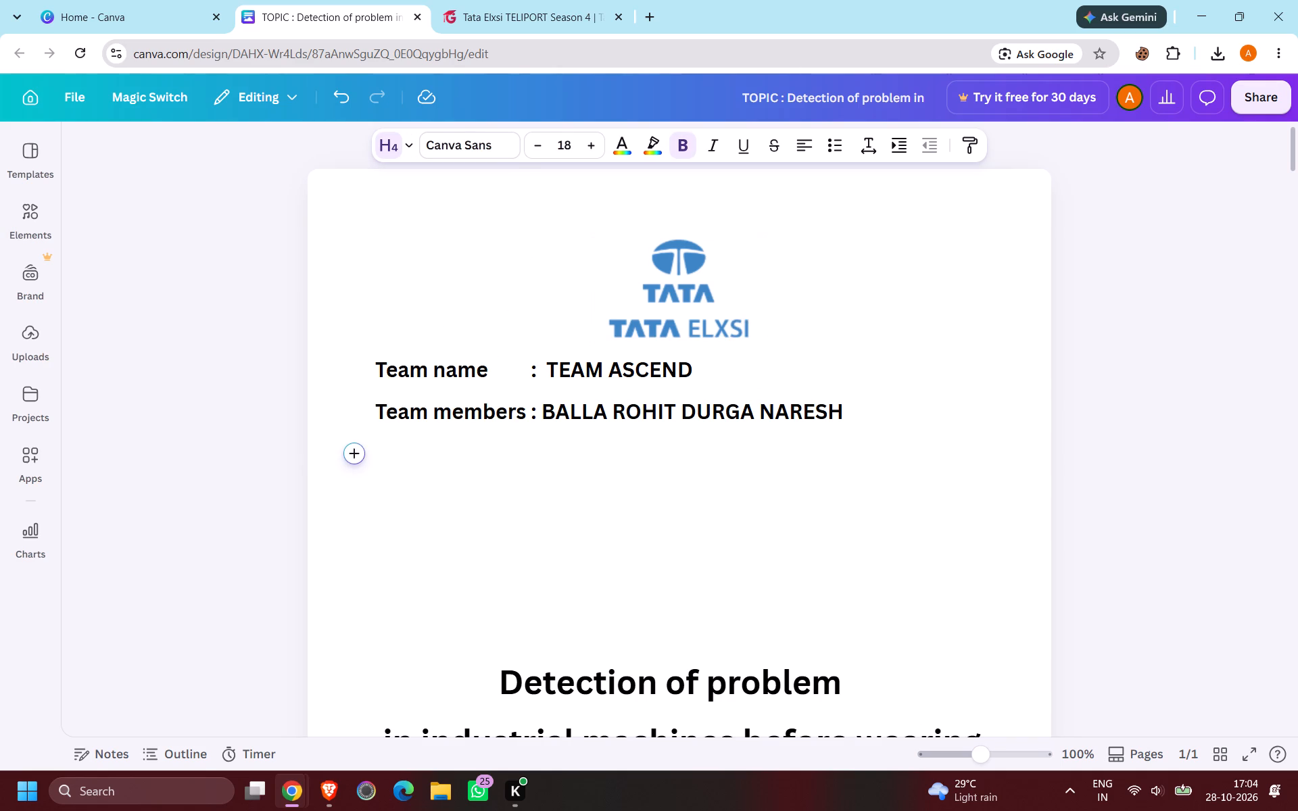
key("BackSpace")
key("BackSpace")
key("BackSpace")
key("BackSpace")
key("BackSpace")
key("BackSpace")
key("BackSpace")
key("BackSpace")
key("BackSpace")
key("BackSpace")
key("BackSpace")
key("BackSpace")
key("BackSpace")
key("BackSpace")
key("BackSpace")
key("BackSpace")
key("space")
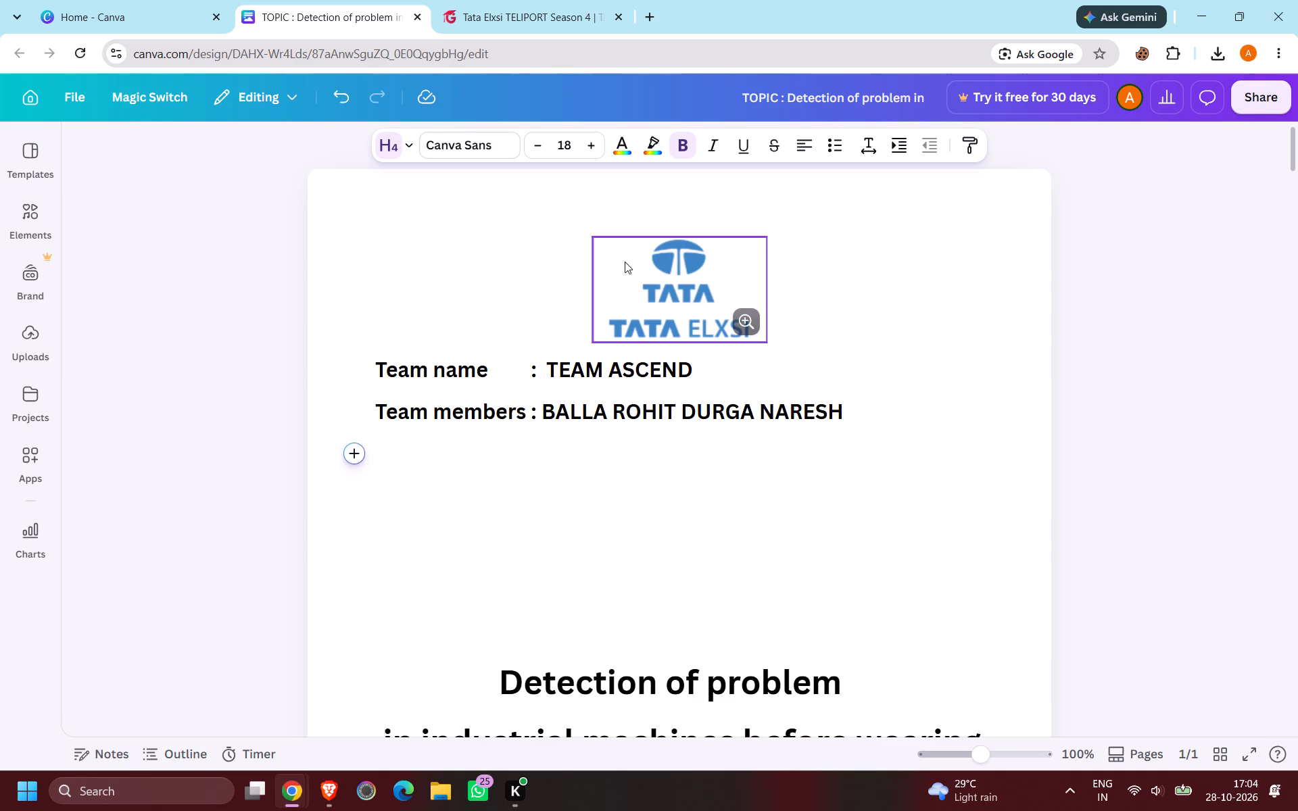
Enter the second team member's name in capitals on the indented line.
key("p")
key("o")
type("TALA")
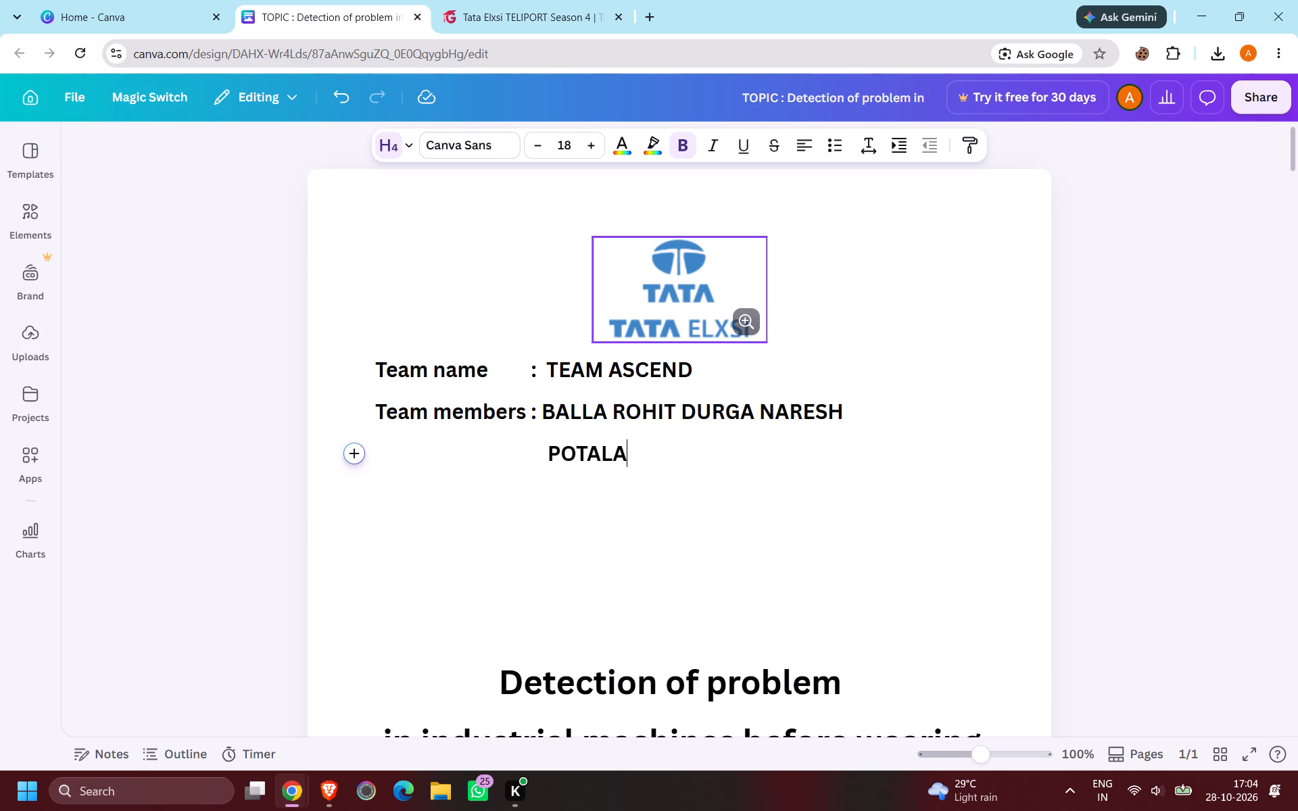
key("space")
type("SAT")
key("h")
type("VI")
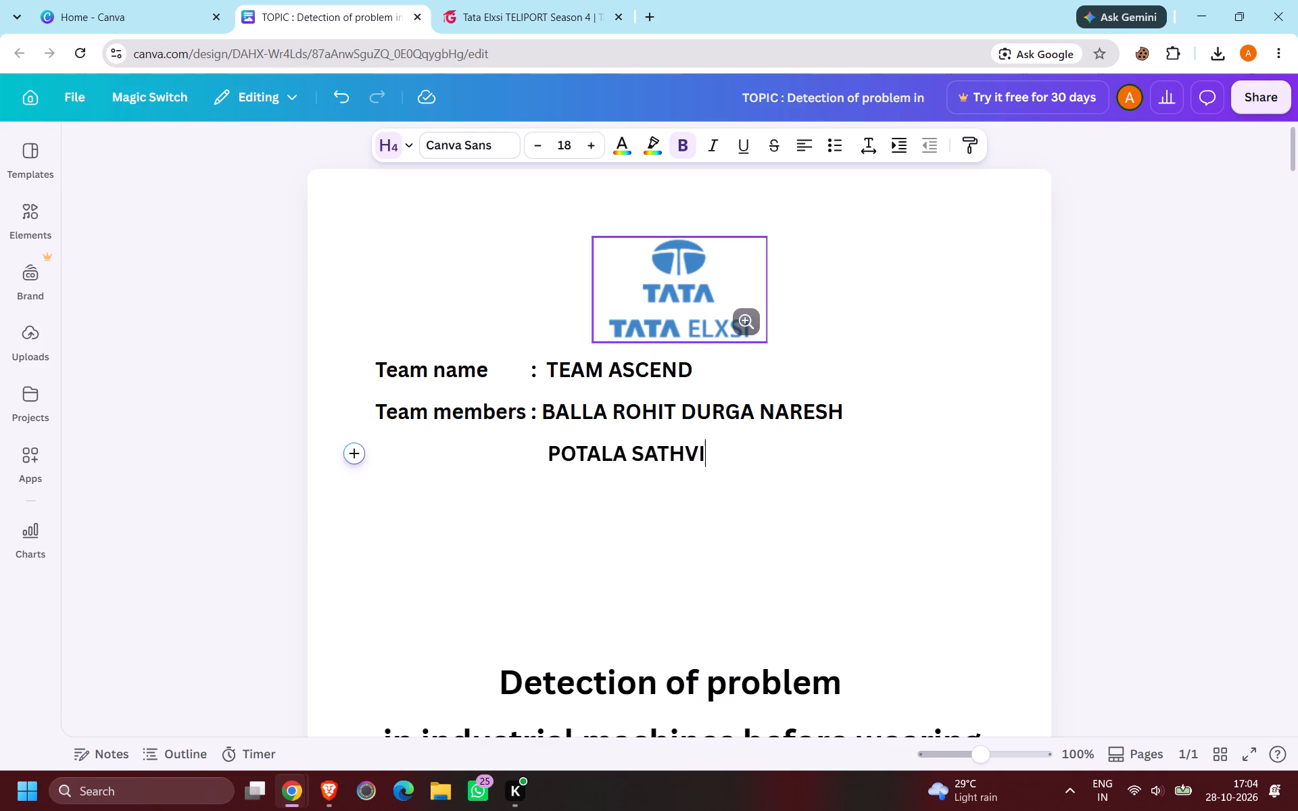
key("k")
Add another line below the second member's name and indent it with spaces to about the same depth.
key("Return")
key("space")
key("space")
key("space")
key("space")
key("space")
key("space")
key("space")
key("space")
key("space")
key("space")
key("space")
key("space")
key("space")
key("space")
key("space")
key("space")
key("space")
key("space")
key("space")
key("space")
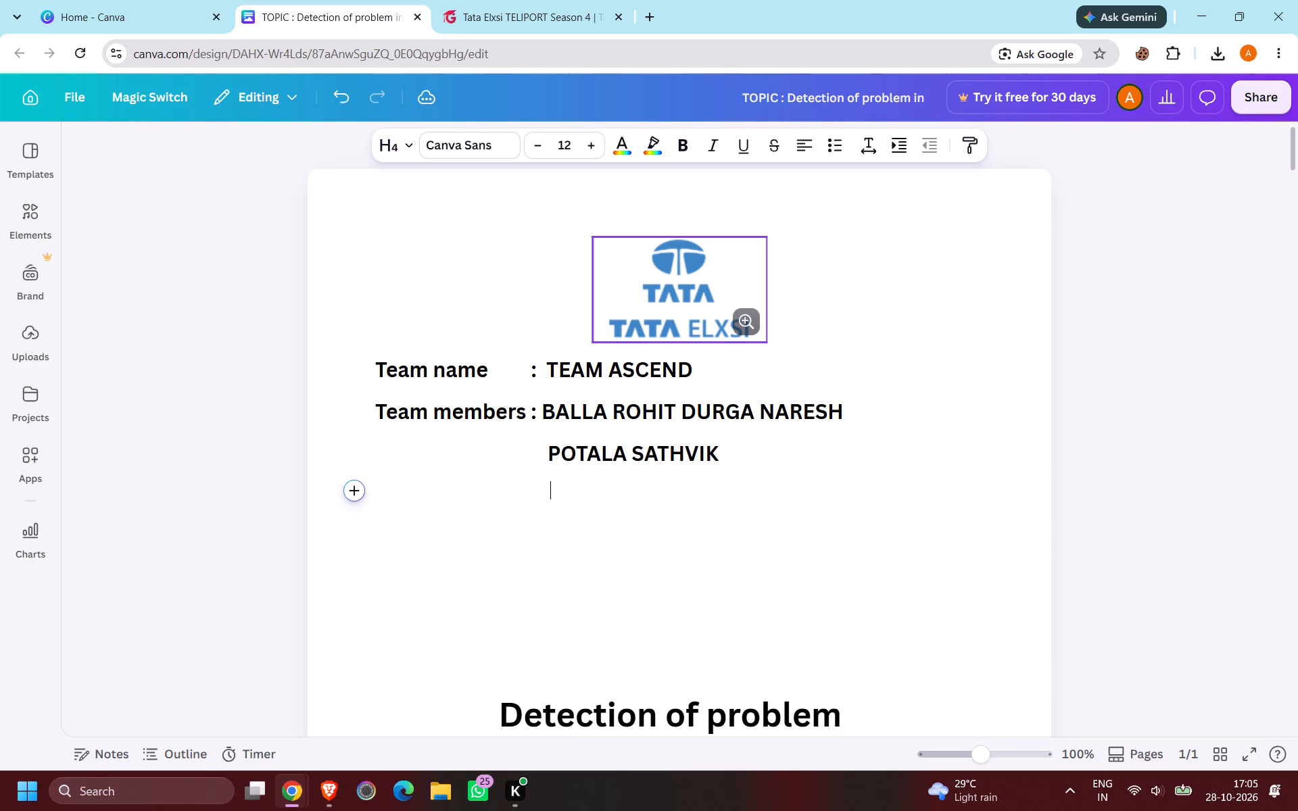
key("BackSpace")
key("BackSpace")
Remove one leading space before the second member's name to align it with the first member's name.
left_click(548, 451)
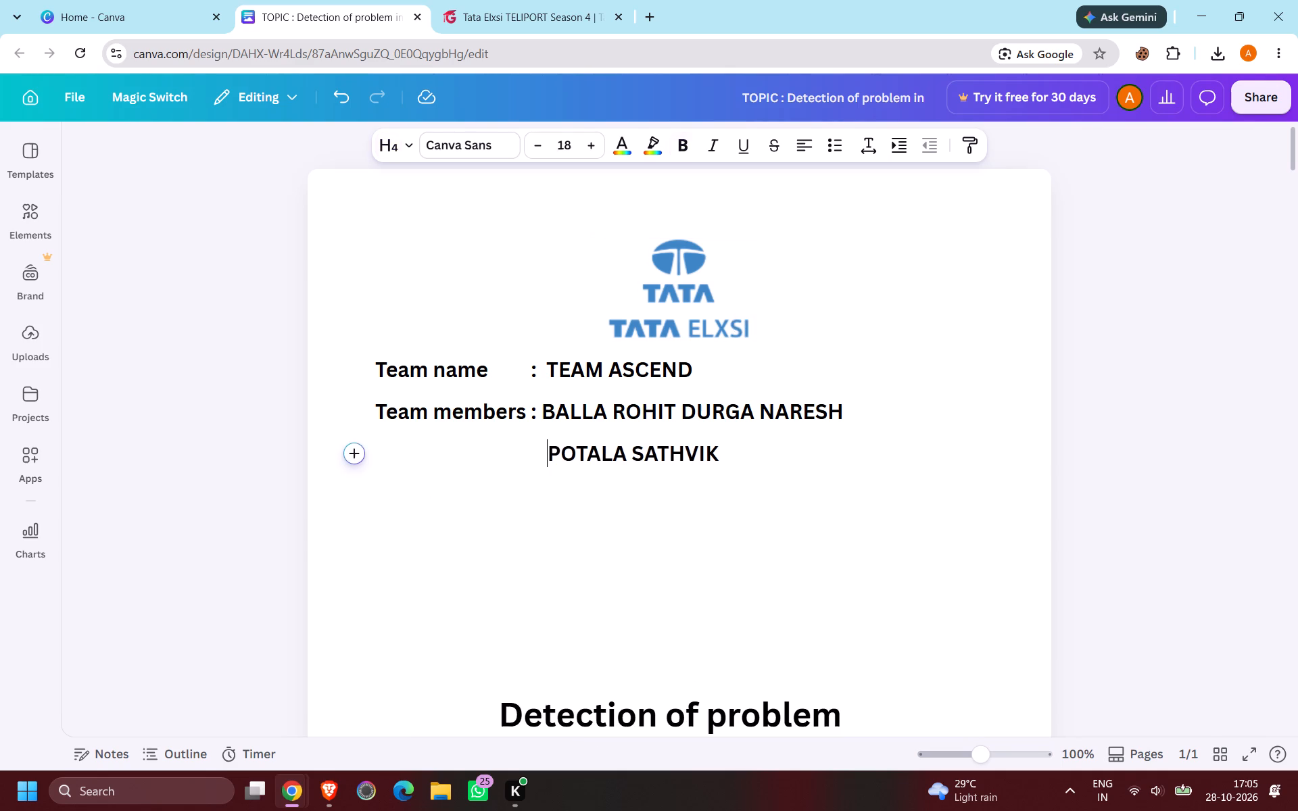
key("BackSpace")
Apply the Subheading style to the empty third member line and trim its indent to line up with the names above.
left_click(557, 489)
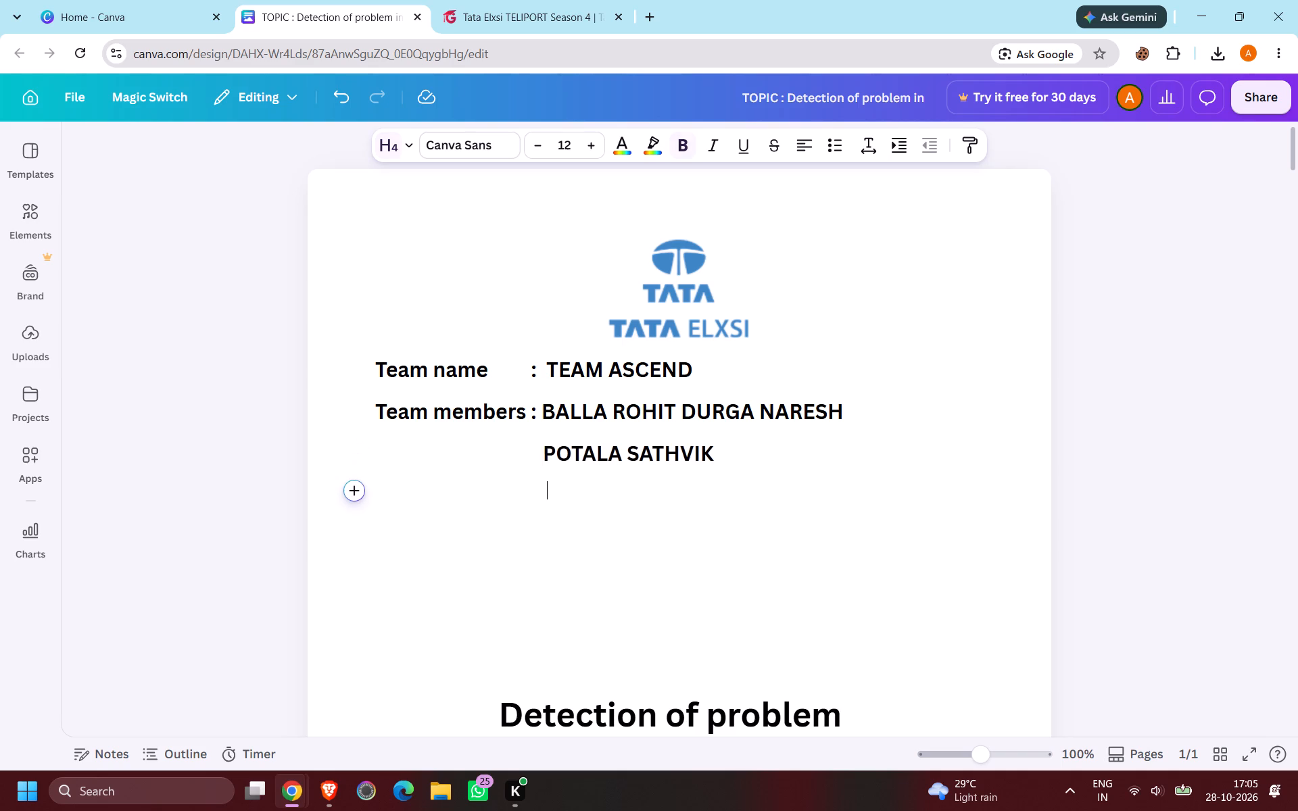
left_click(389, 151)
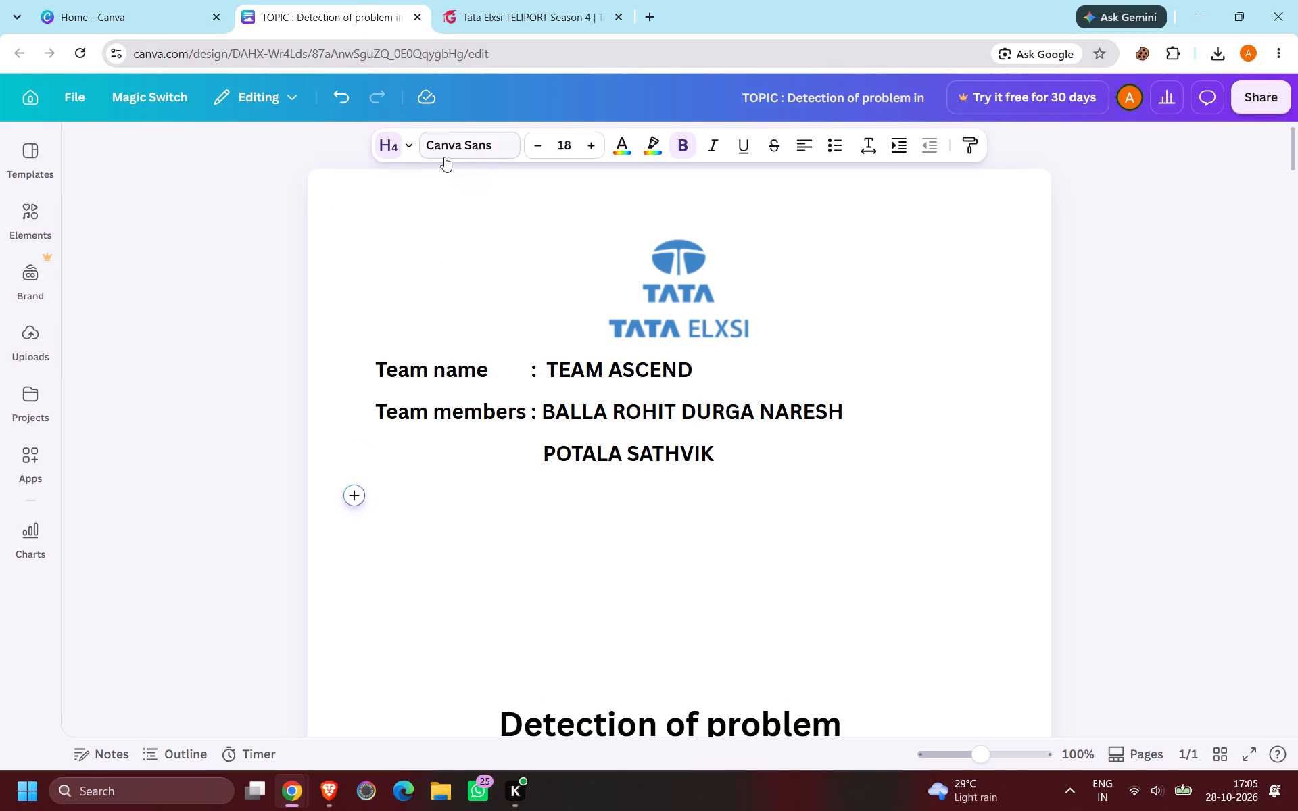
key("BackSpace")
key("BackSpace")
key("BackSpace")
key("BackSpace")
key("BackSpace")
key("BackSpace")
key("BackSpace")
key("BackSpace")
key("BackSpace")
key("BackSpace")
key("BackSpace")
key("BackSpace")
key("BackSpace")
key("BackSpace")
key("BackSpace")
key("BackSpace")
key("BackSpace")
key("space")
key("BackSpace")
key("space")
Enter the third team member's name in capitals on the indented line.
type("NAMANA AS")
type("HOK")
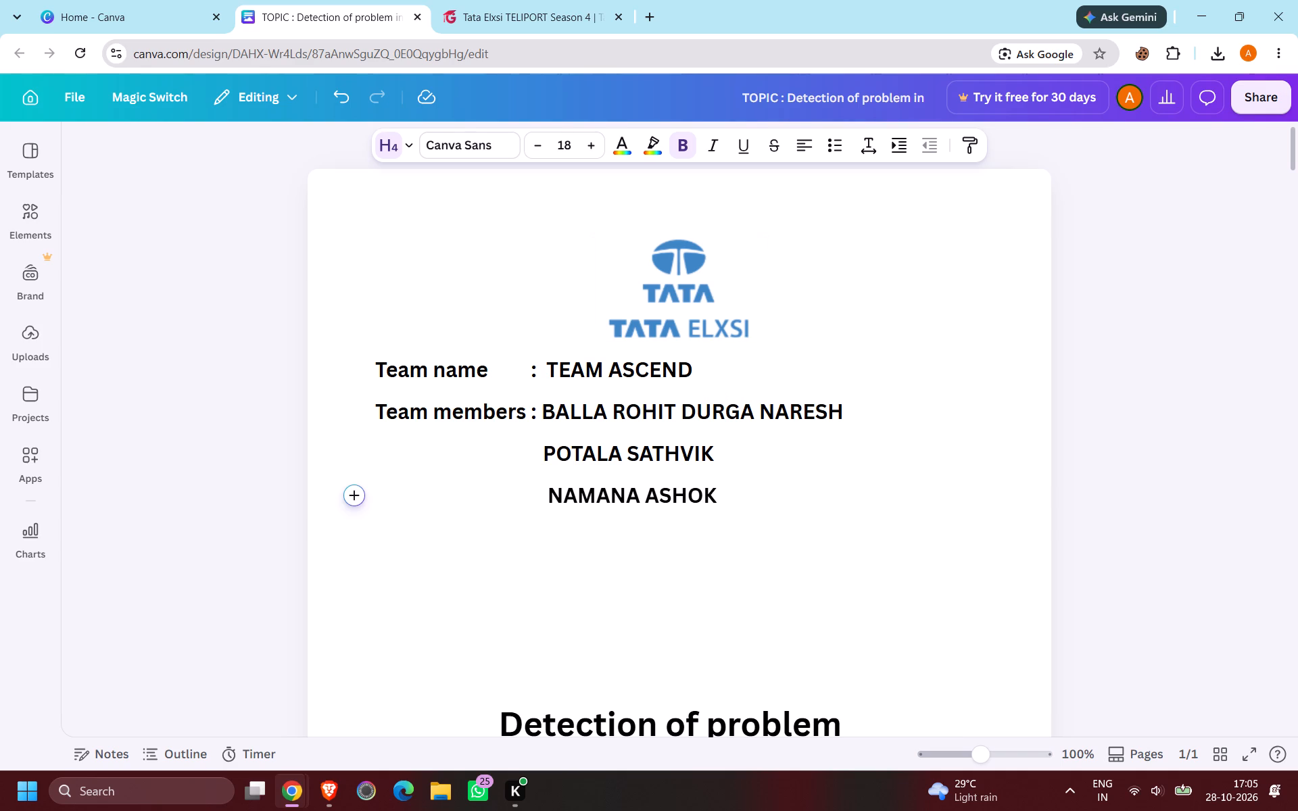
Remove bold from all three team members' names, keeping the "Team members" label bold.
left_click_drag(855, 419, 543, 397)
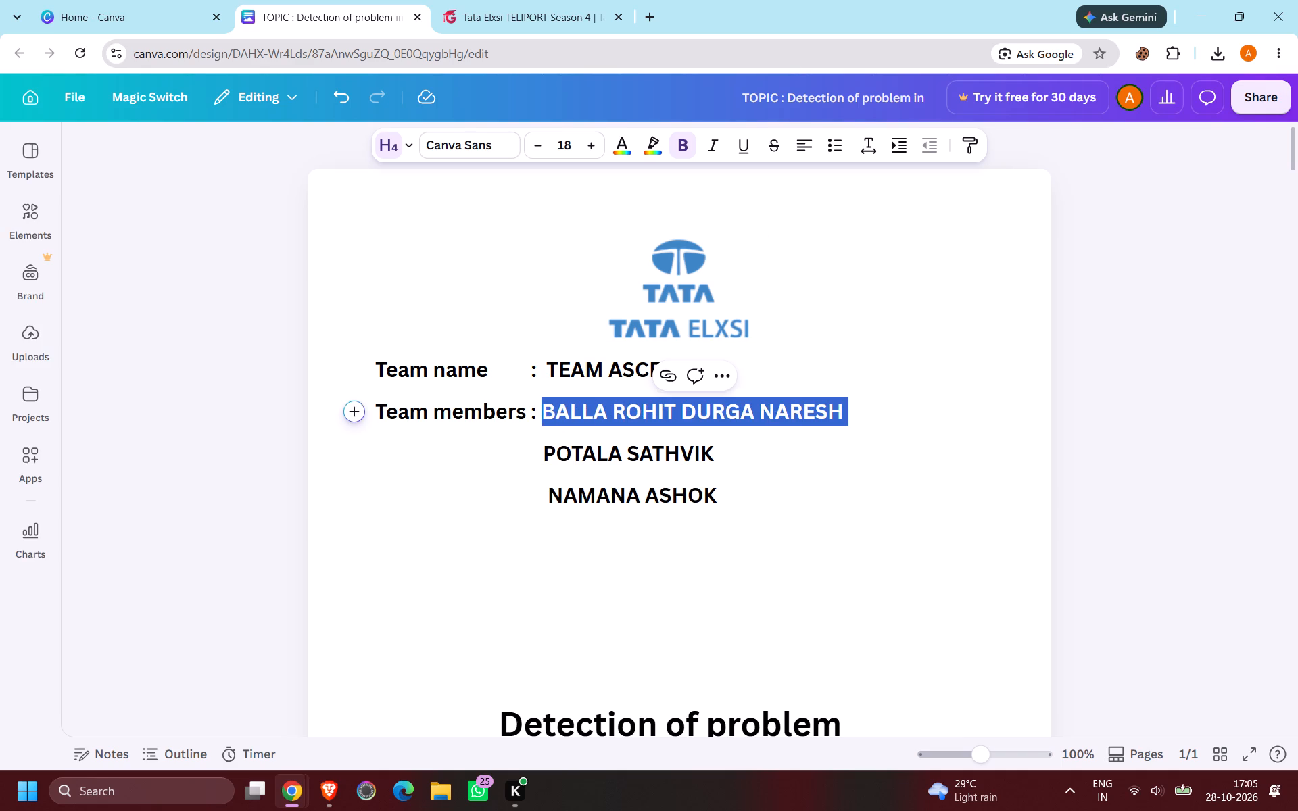
left_click(686, 154)
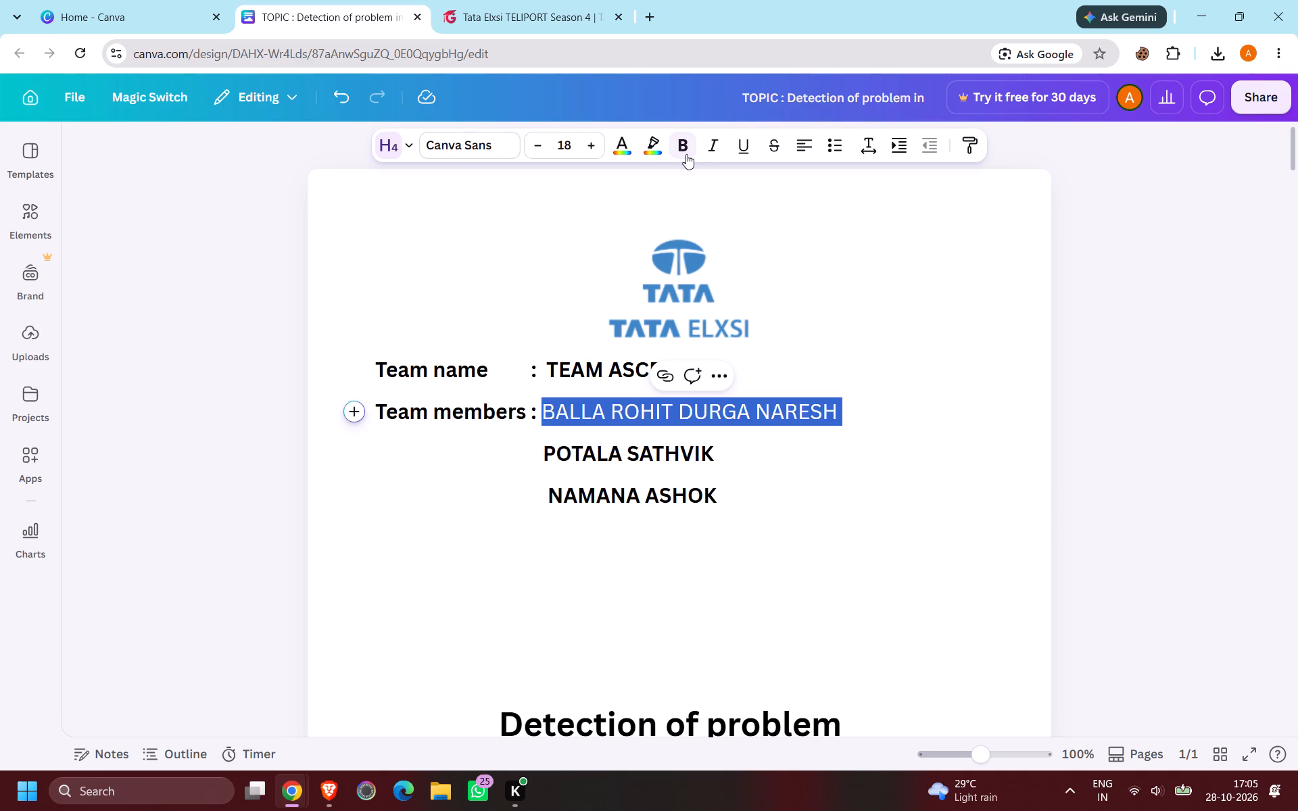
left_click(775, 470)
left_click_drag(747, 456, 648, 442)
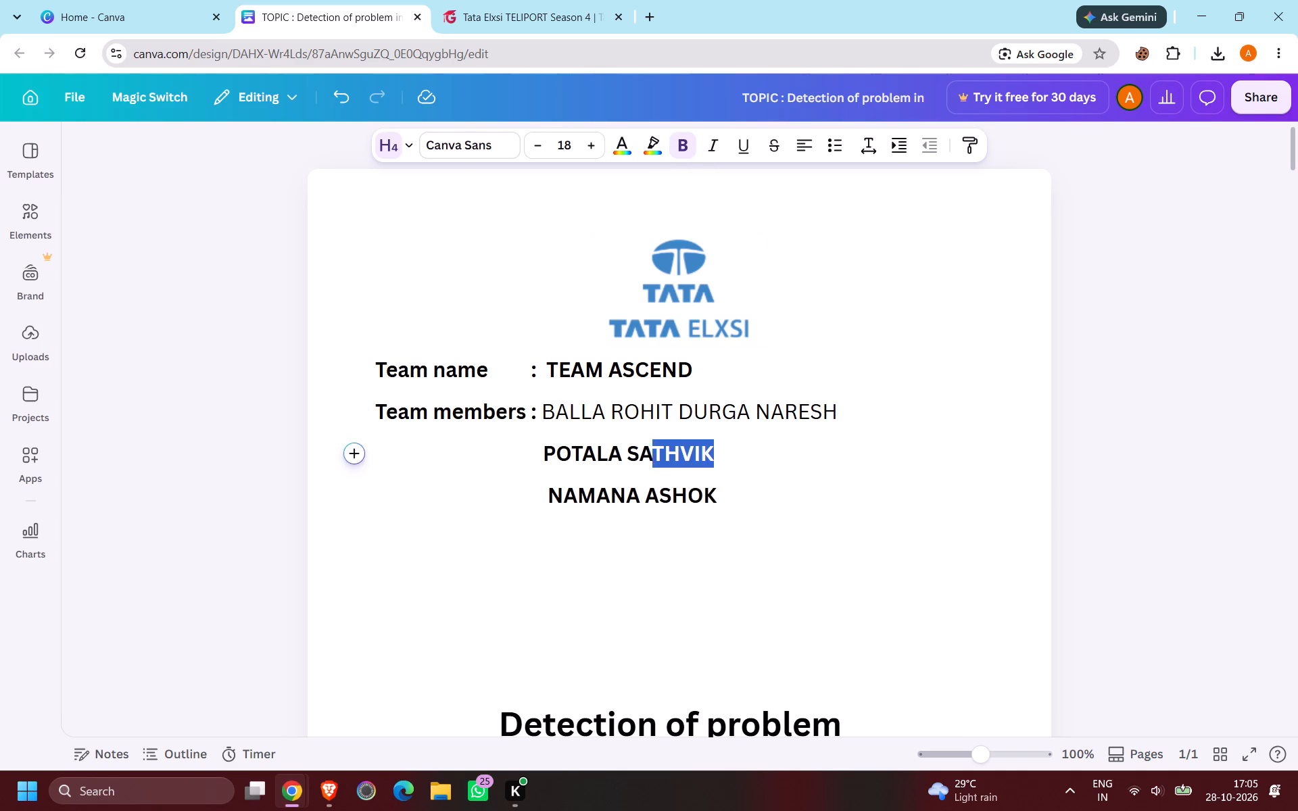
left_click_drag(648, 442, 542, 437)
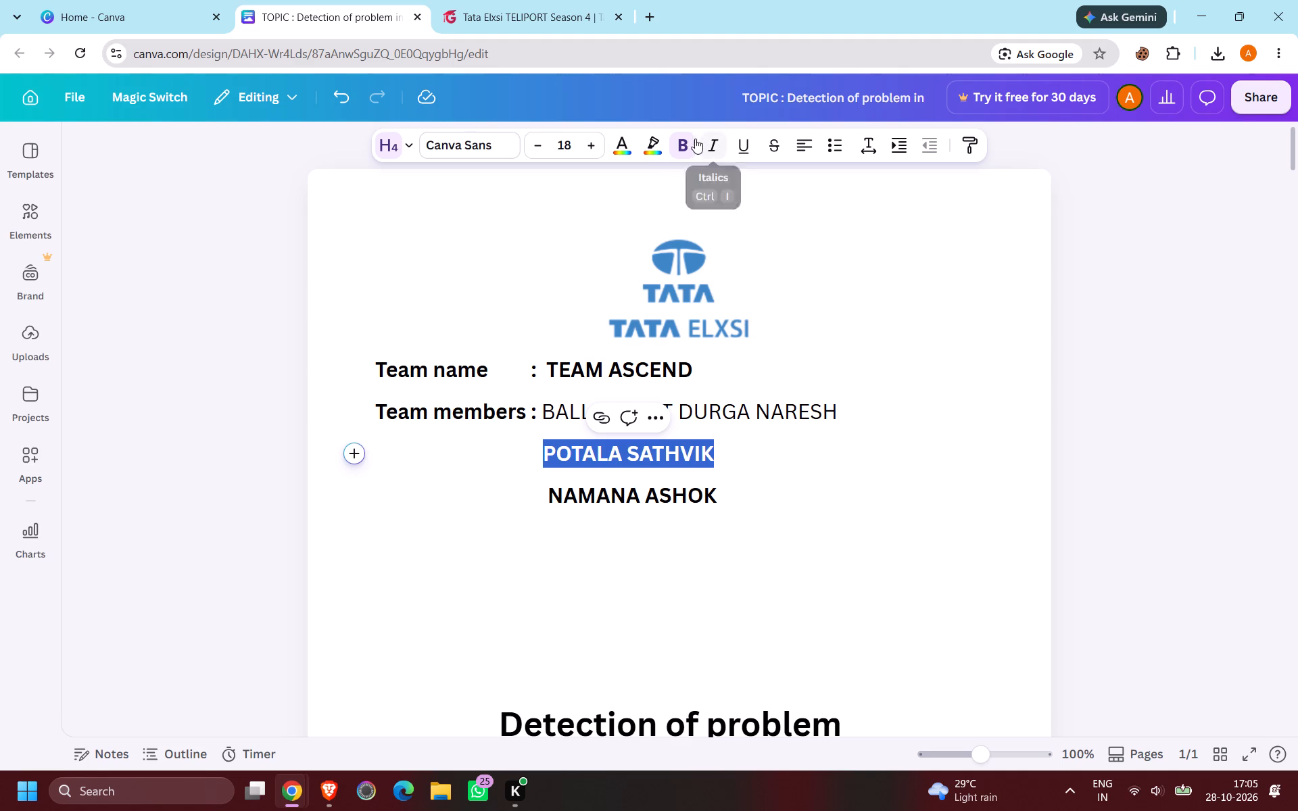
left_click(684, 139)
left_click_drag(727, 503, 548, 487)
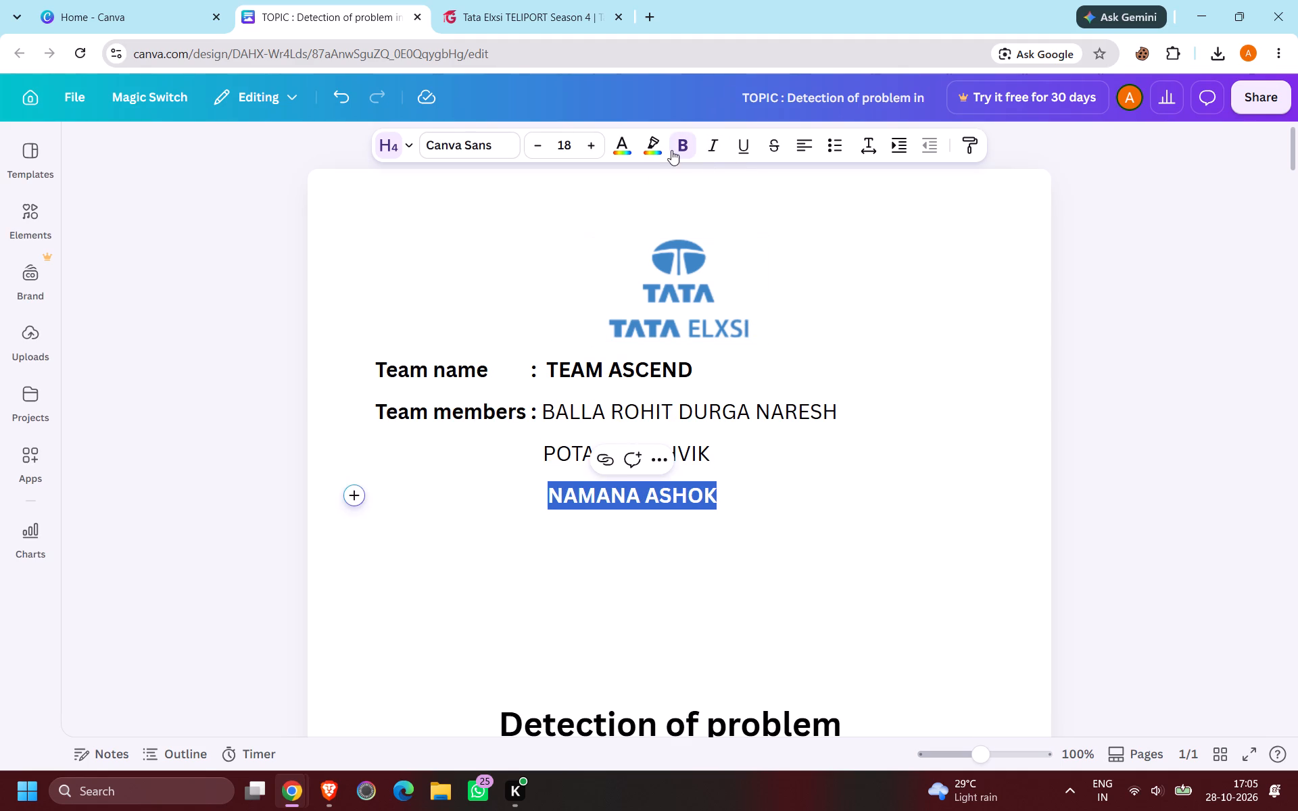
left_click(677, 148)
left_click(762, 495)
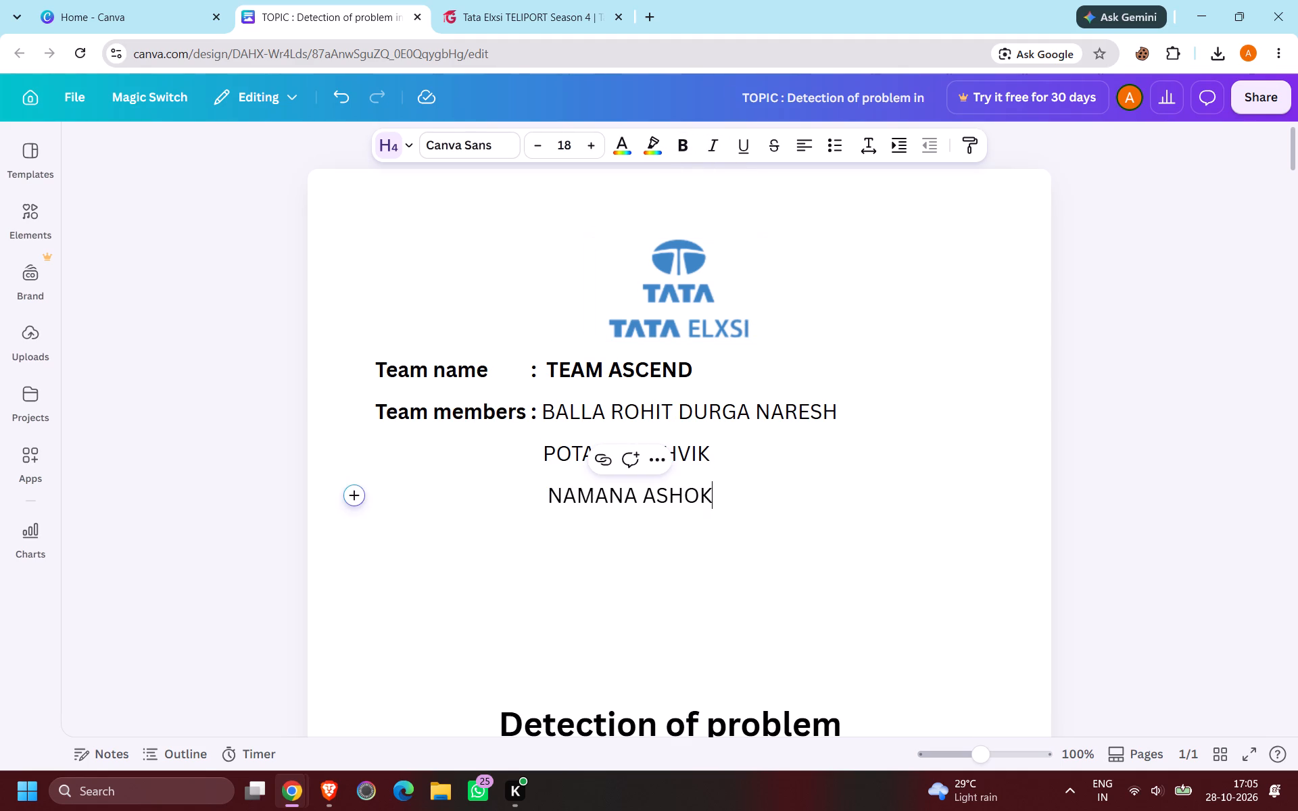
Set the third team member's name to font size 15.
left_click_drag(743, 495, 548, 506)
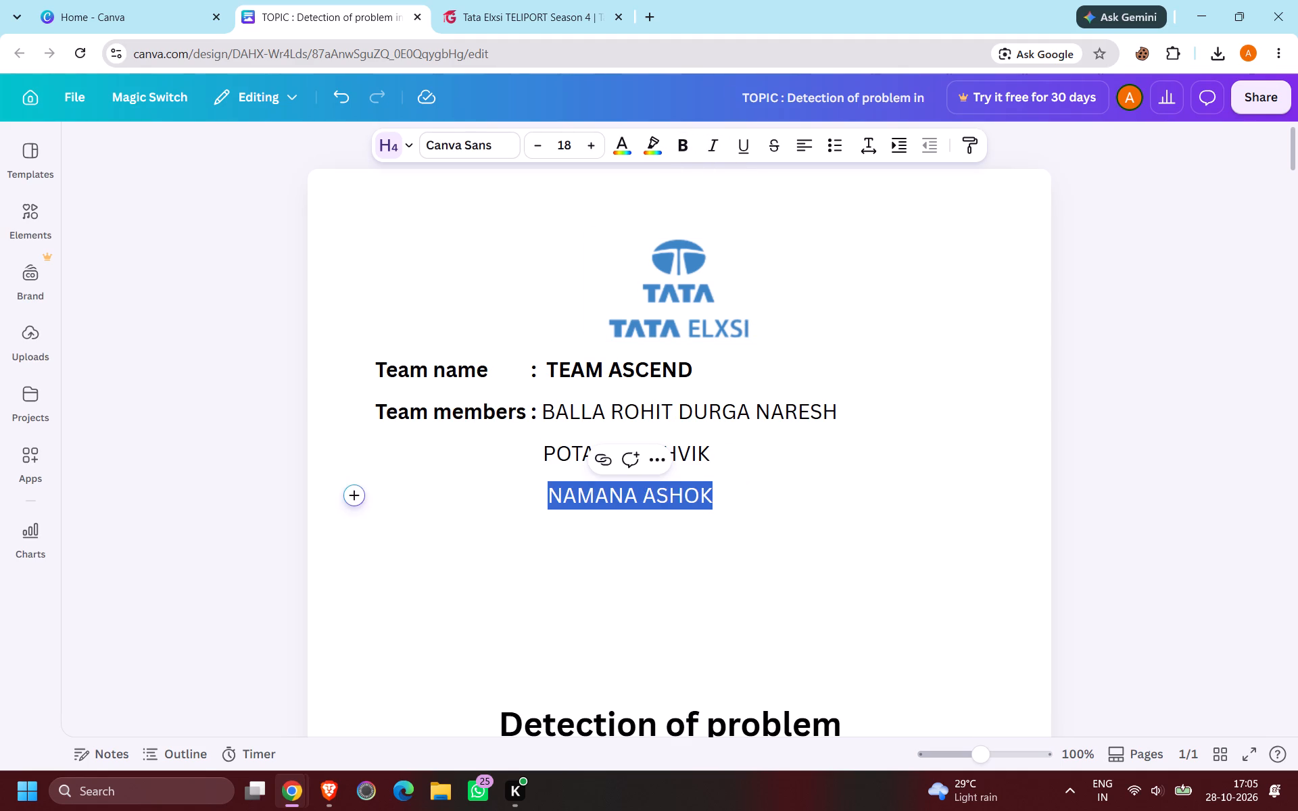
left_click(542, 142)
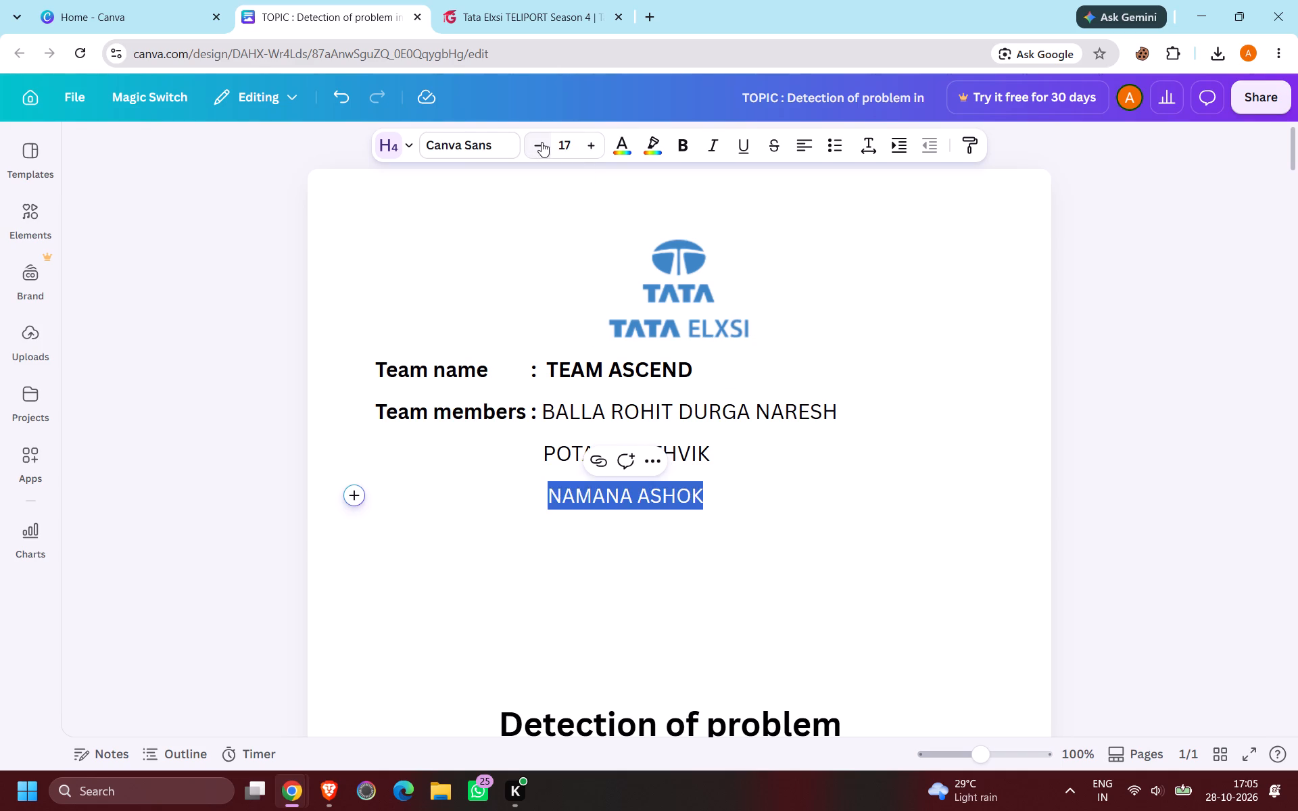
left_click(542, 142)
left_click(542, 142)
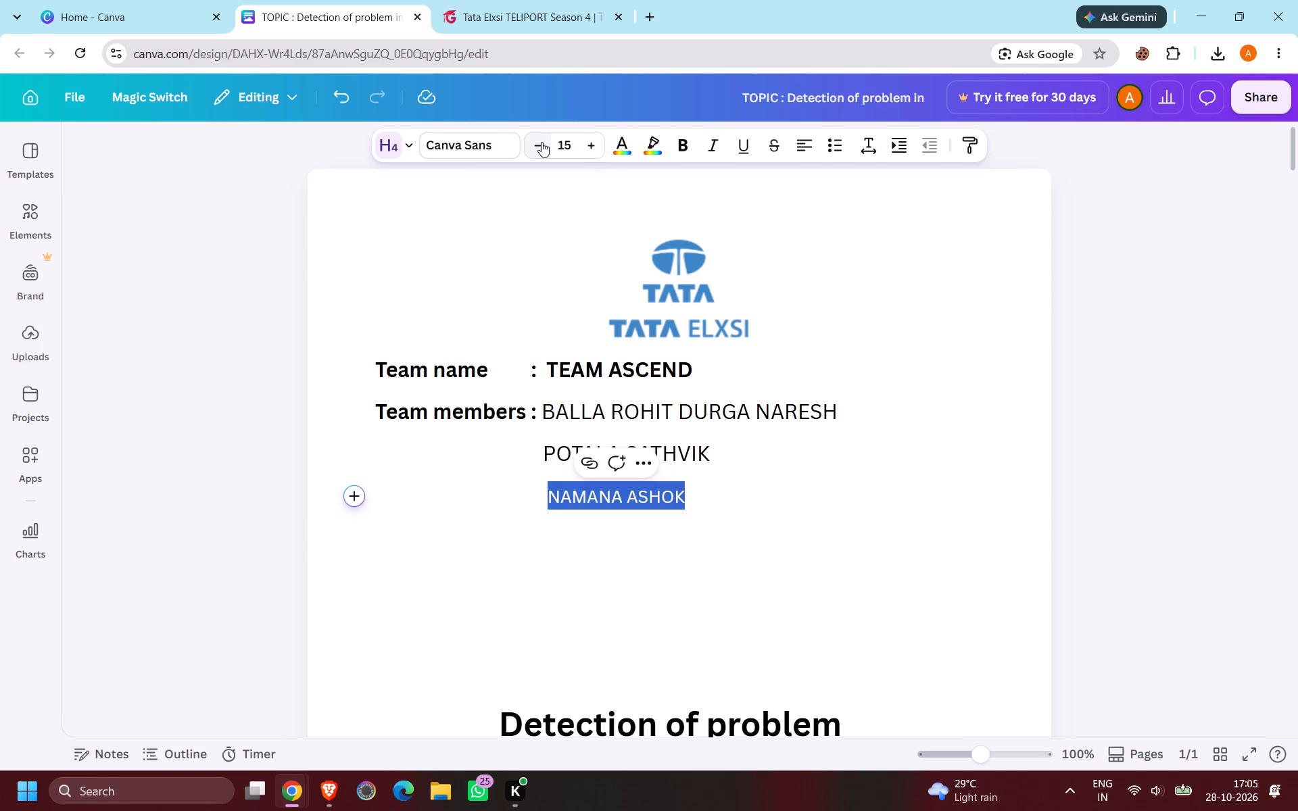
Set the second team member's name to font size 15.
left_click_drag(720, 450, 570, 451)
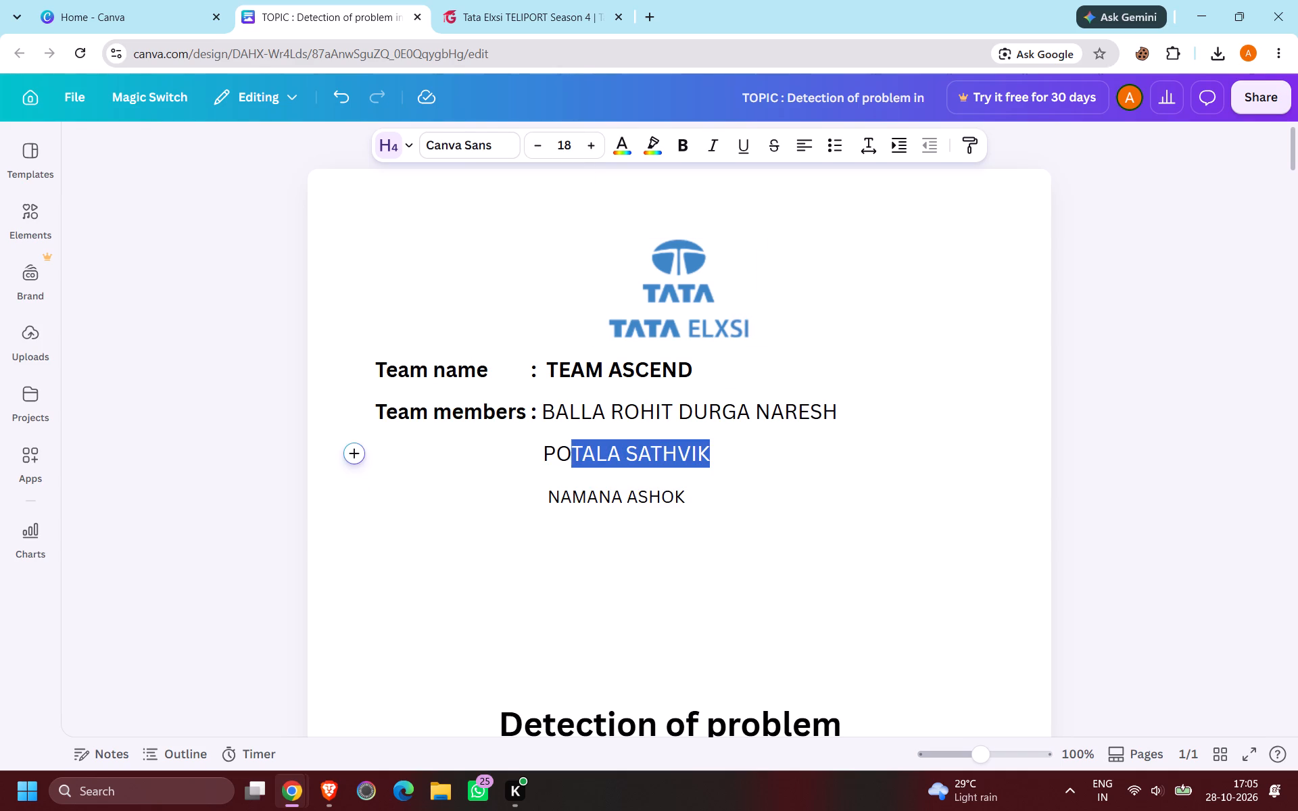
left_click_drag(570, 451, 540, 451)
left_click(742, 451)
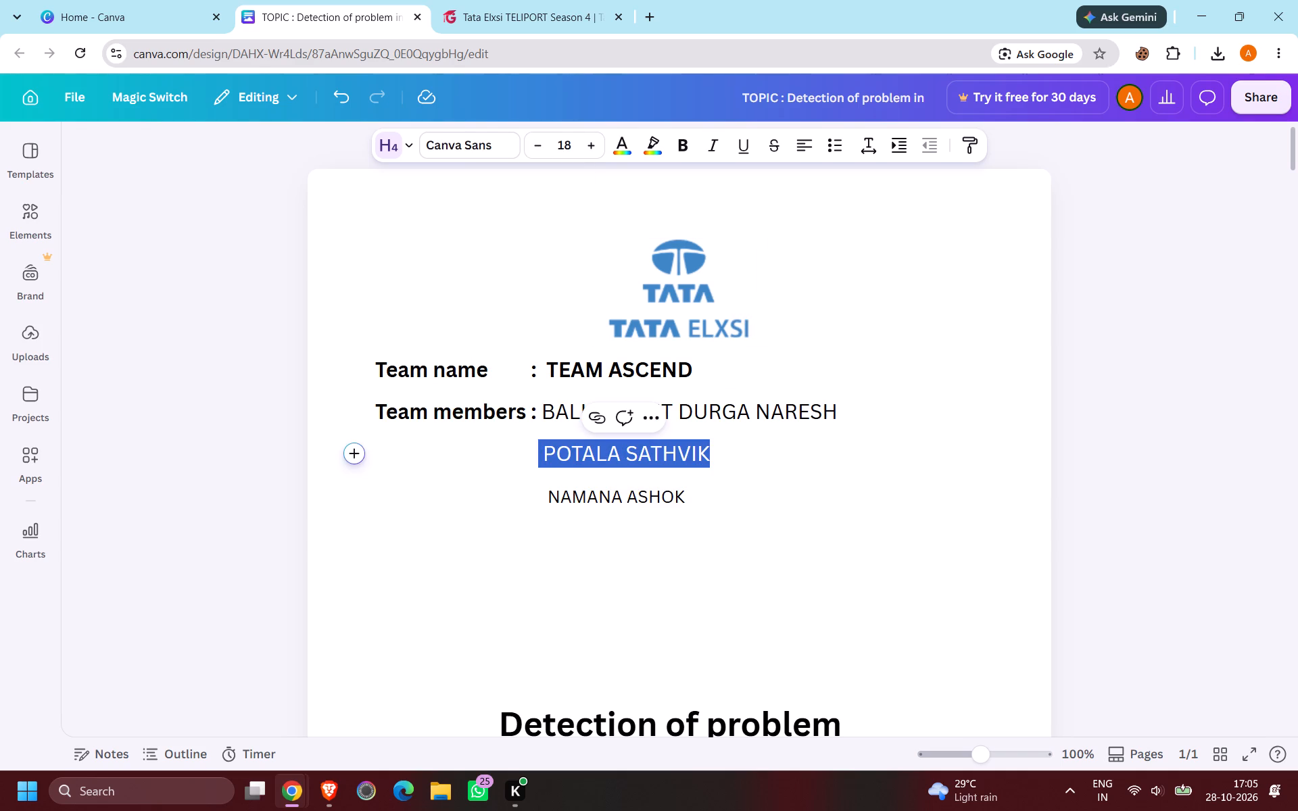
left_click_drag(742, 451, 548, 450)
left_click(542, 147)
left_click(542, 147)
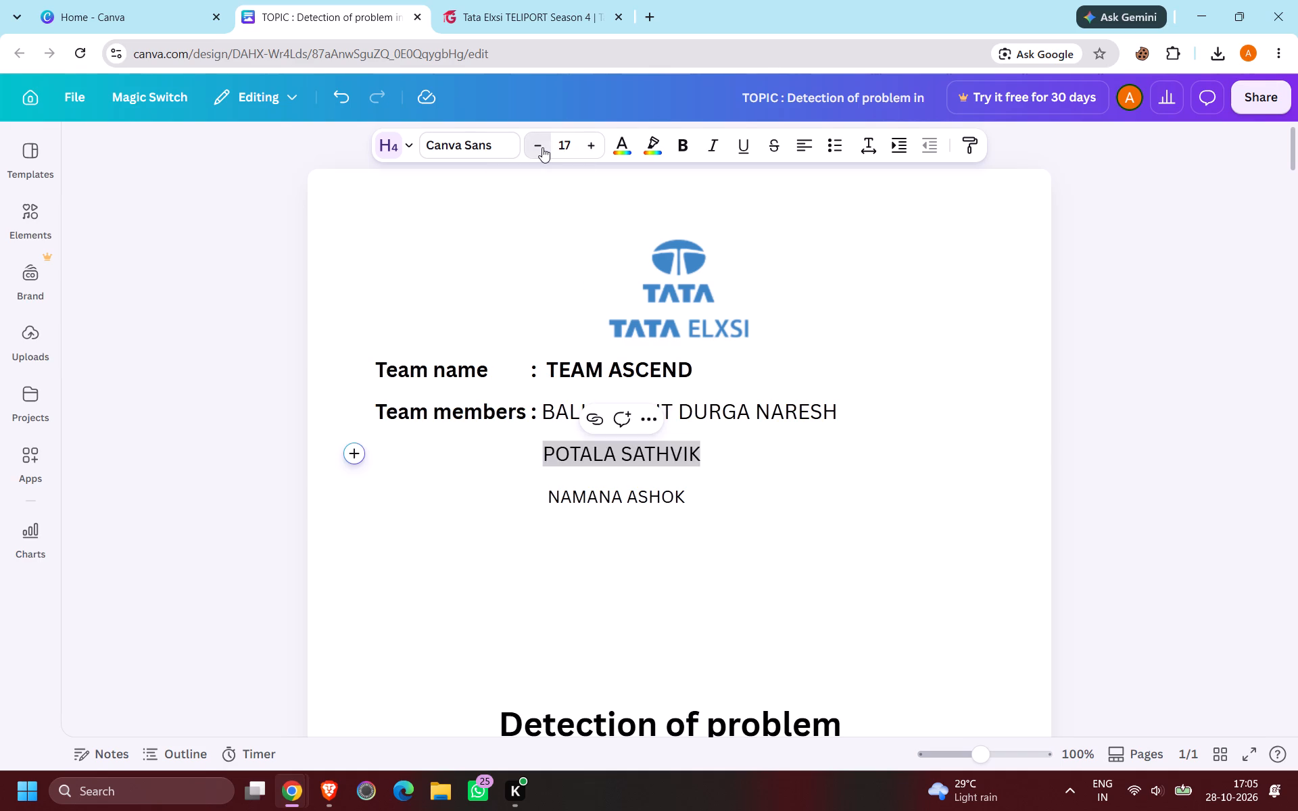
left_click(542, 147)
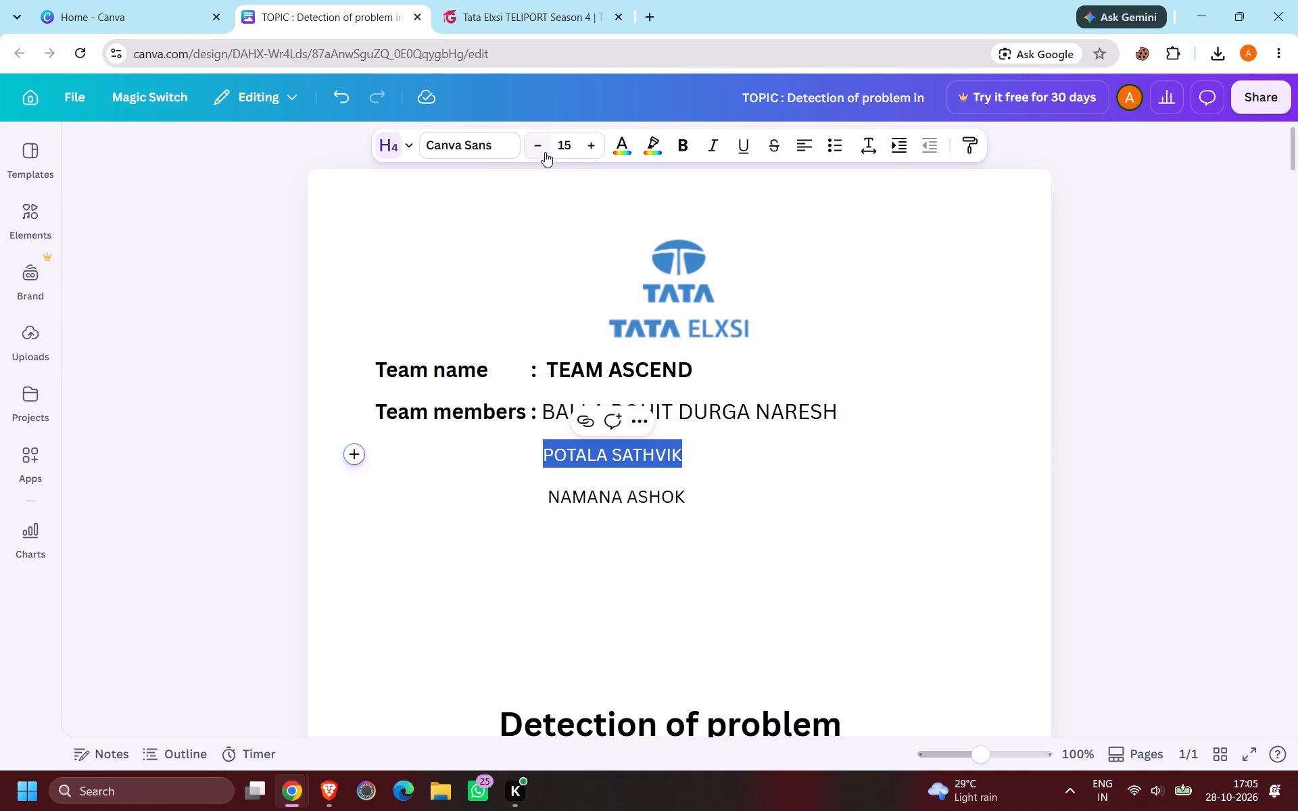
left_click(761, 458)
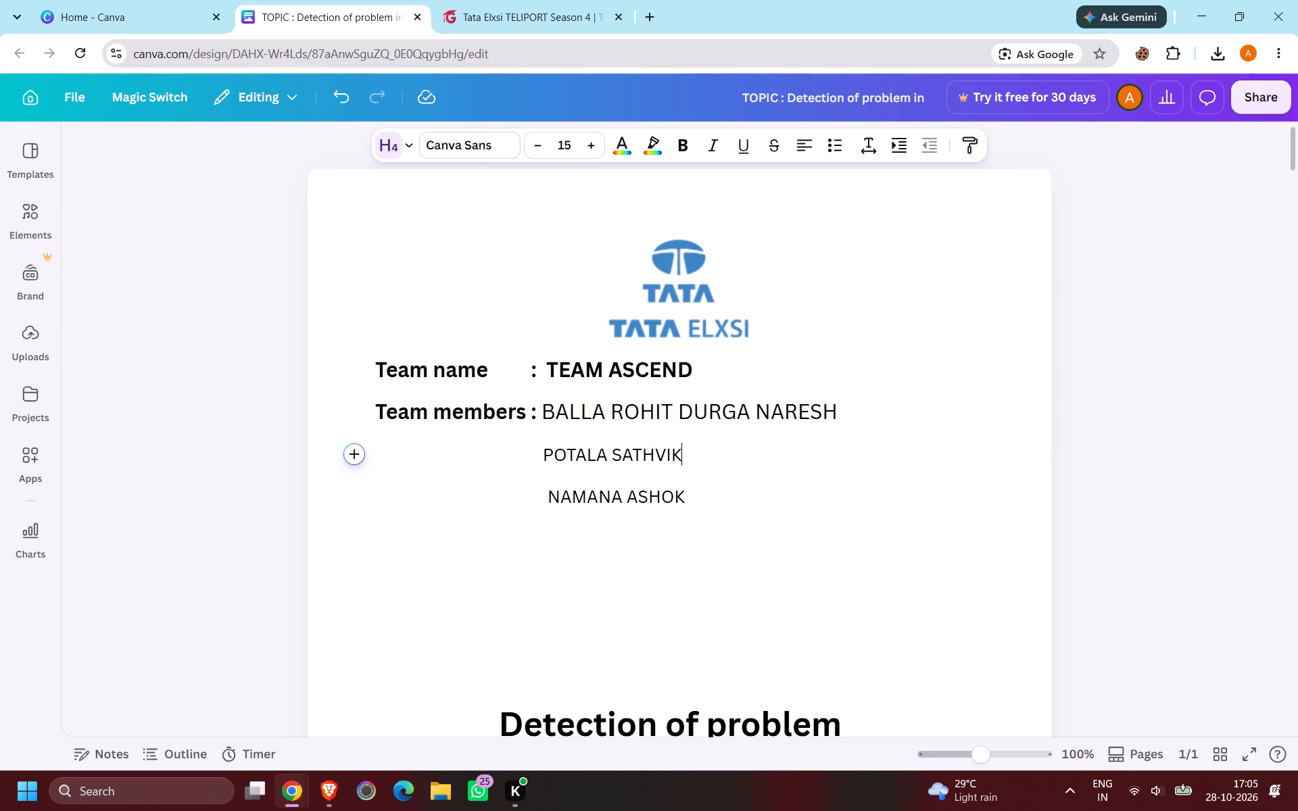
left_click(626, 495)
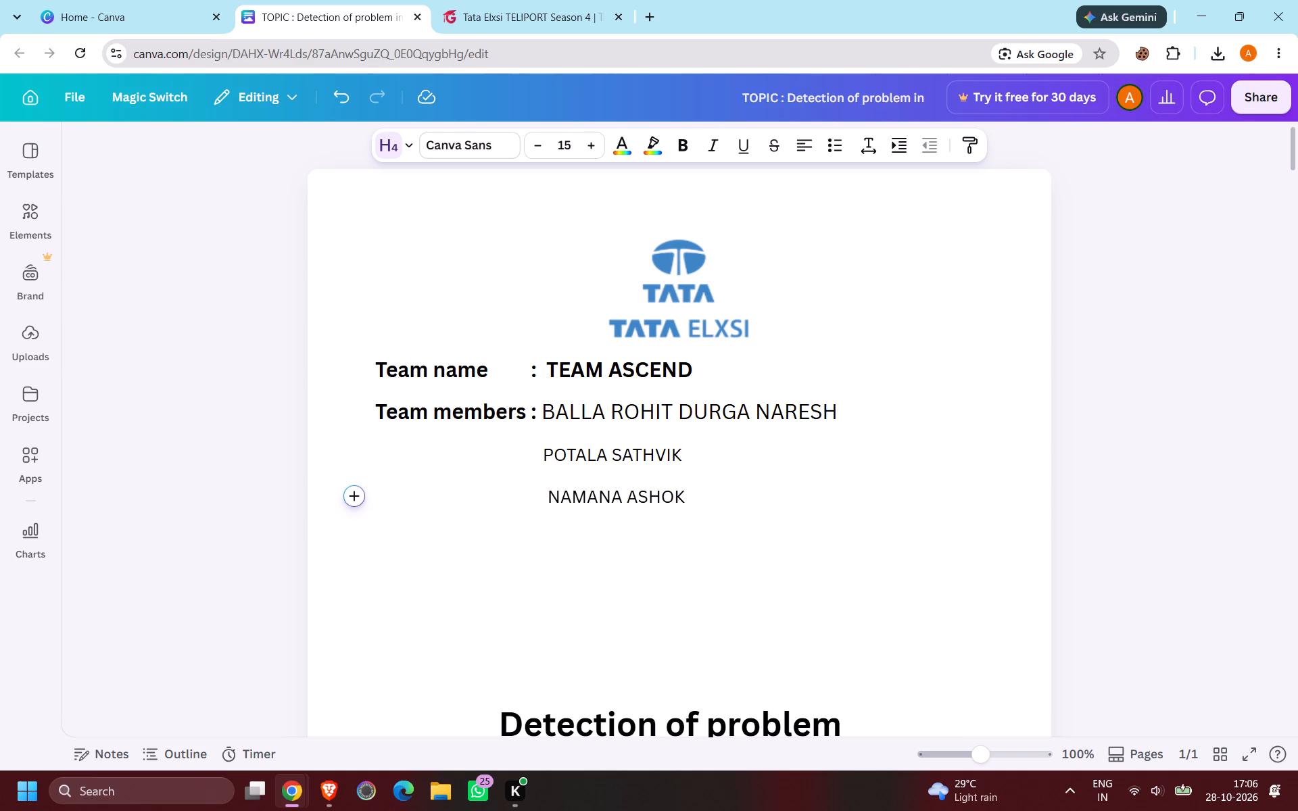
Set the first team member's name to font size 15, leaving the "Team members" label's size alone.
left_click_drag(841, 408, 542, 412)
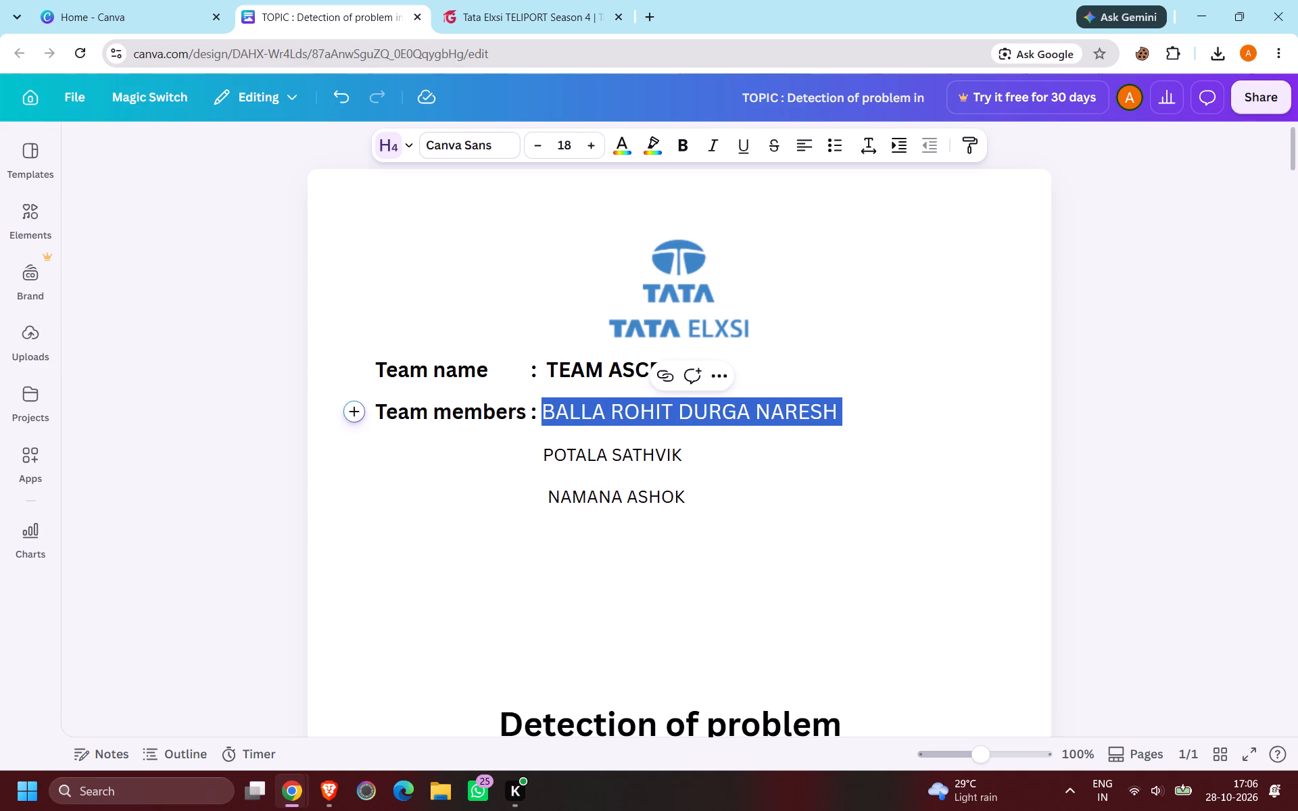
left_click(540, 152)
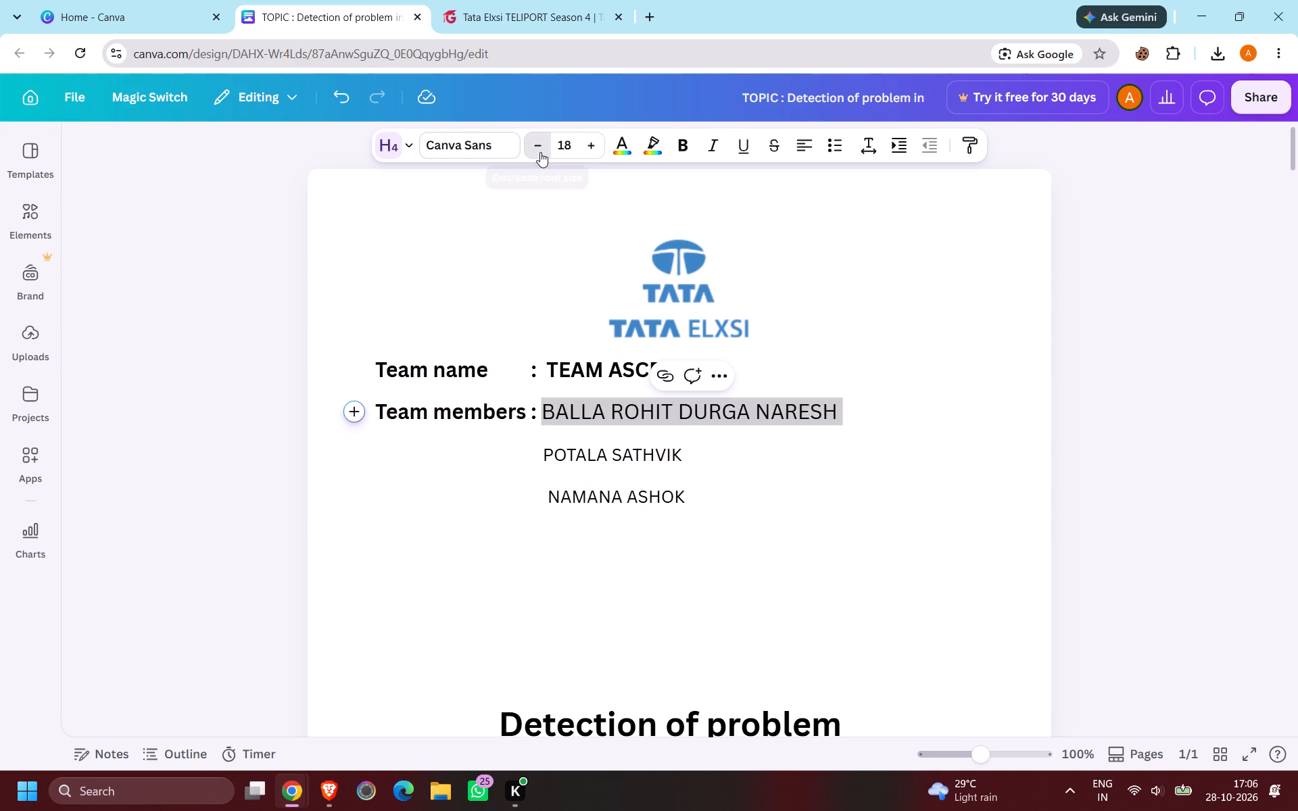
left_click(540, 152)
left_click(540, 152)
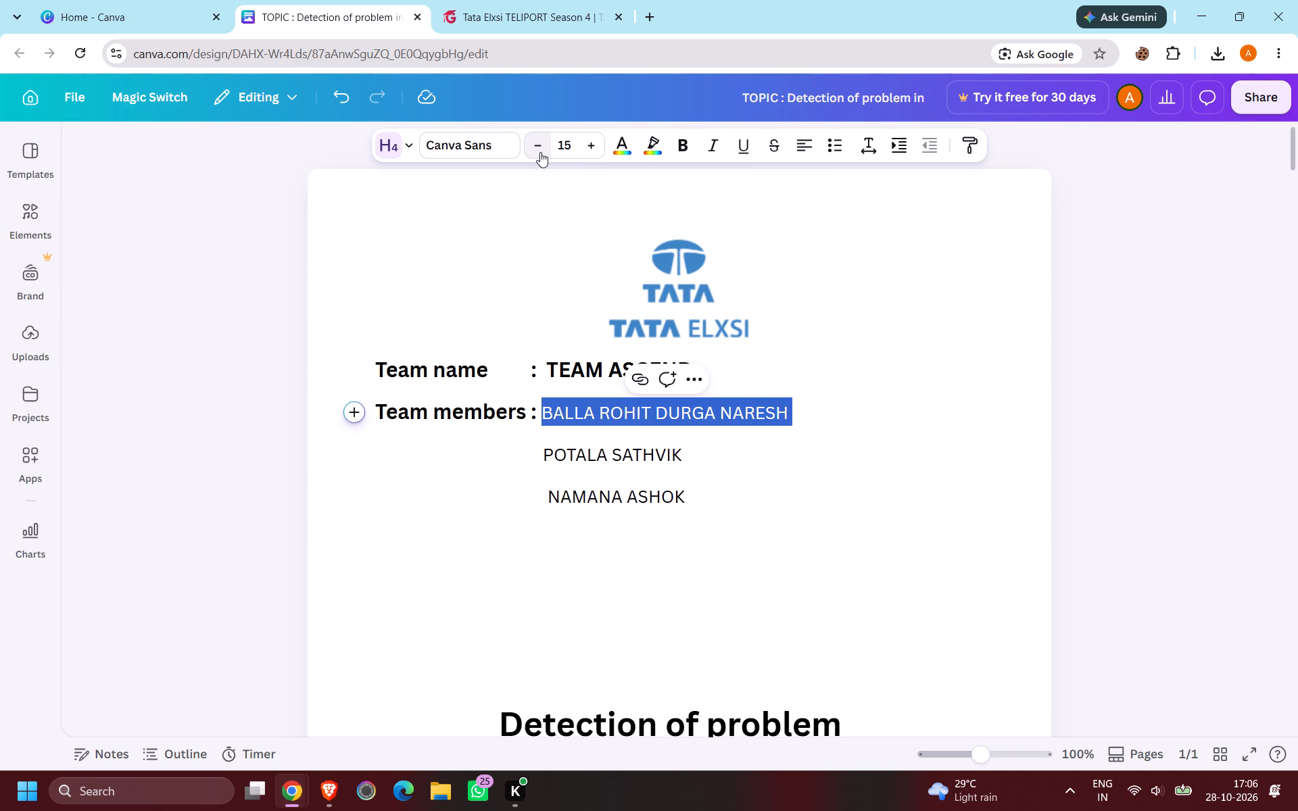
left_click(807, 518)
Insert a blank line between the logo and the "Team name" line.
scroll(807, 518, "down", 2)
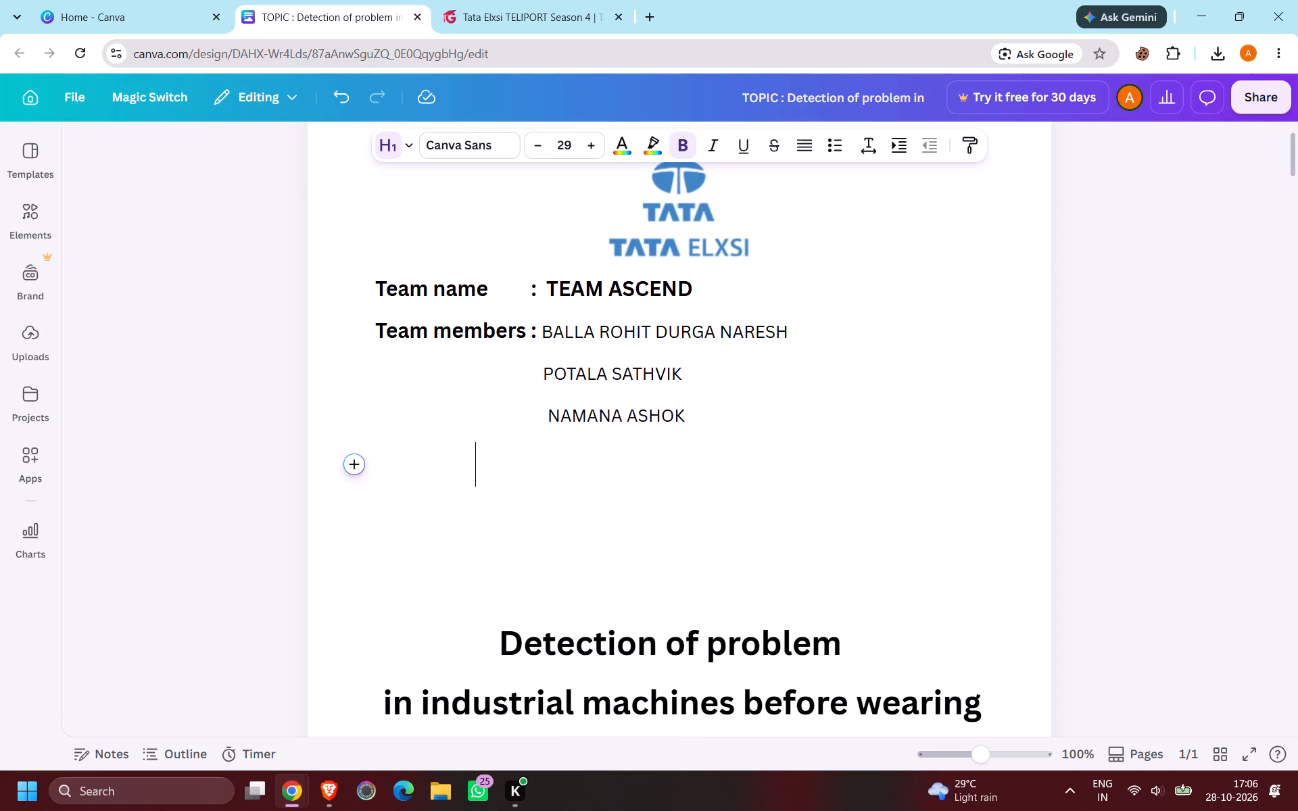
left_click(368, 288)
key("Return")
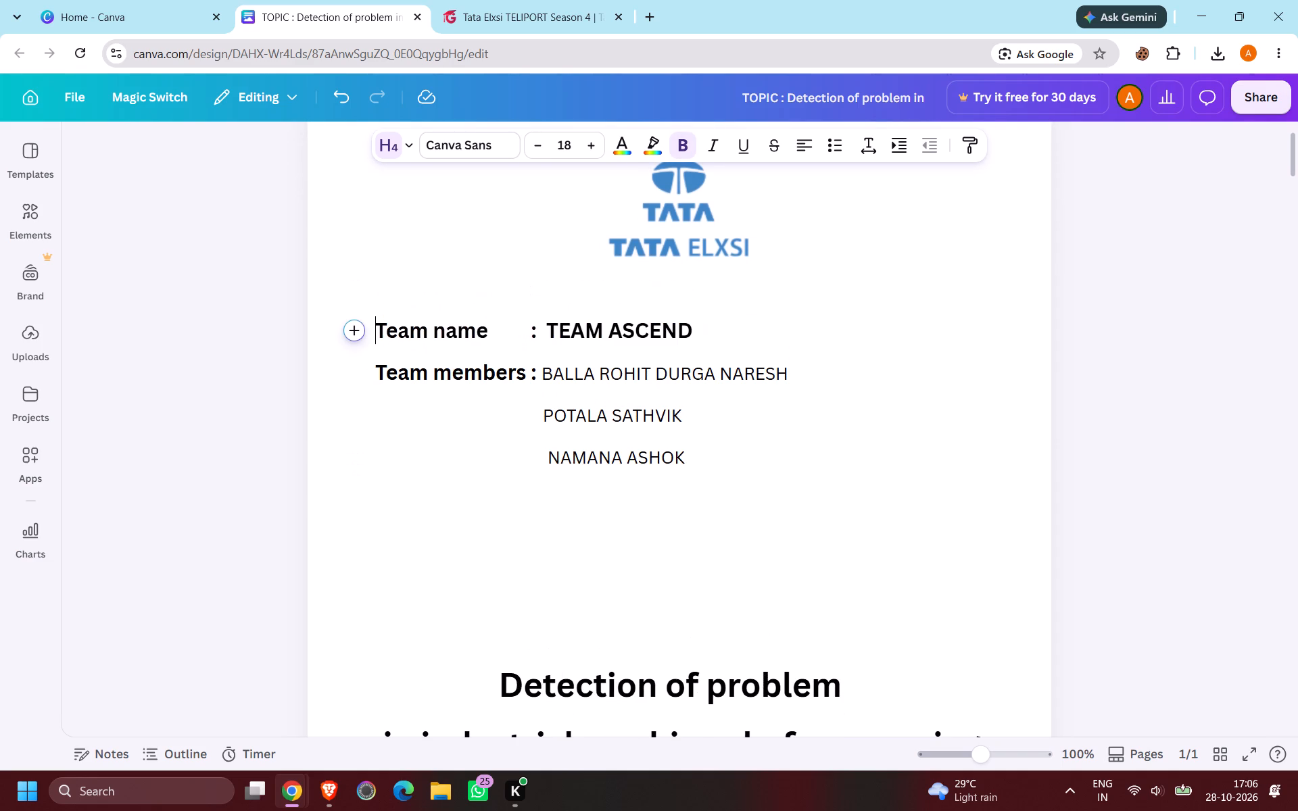
Indent the "Team name" line with spaces so it sits roughly centred beneath the logo.
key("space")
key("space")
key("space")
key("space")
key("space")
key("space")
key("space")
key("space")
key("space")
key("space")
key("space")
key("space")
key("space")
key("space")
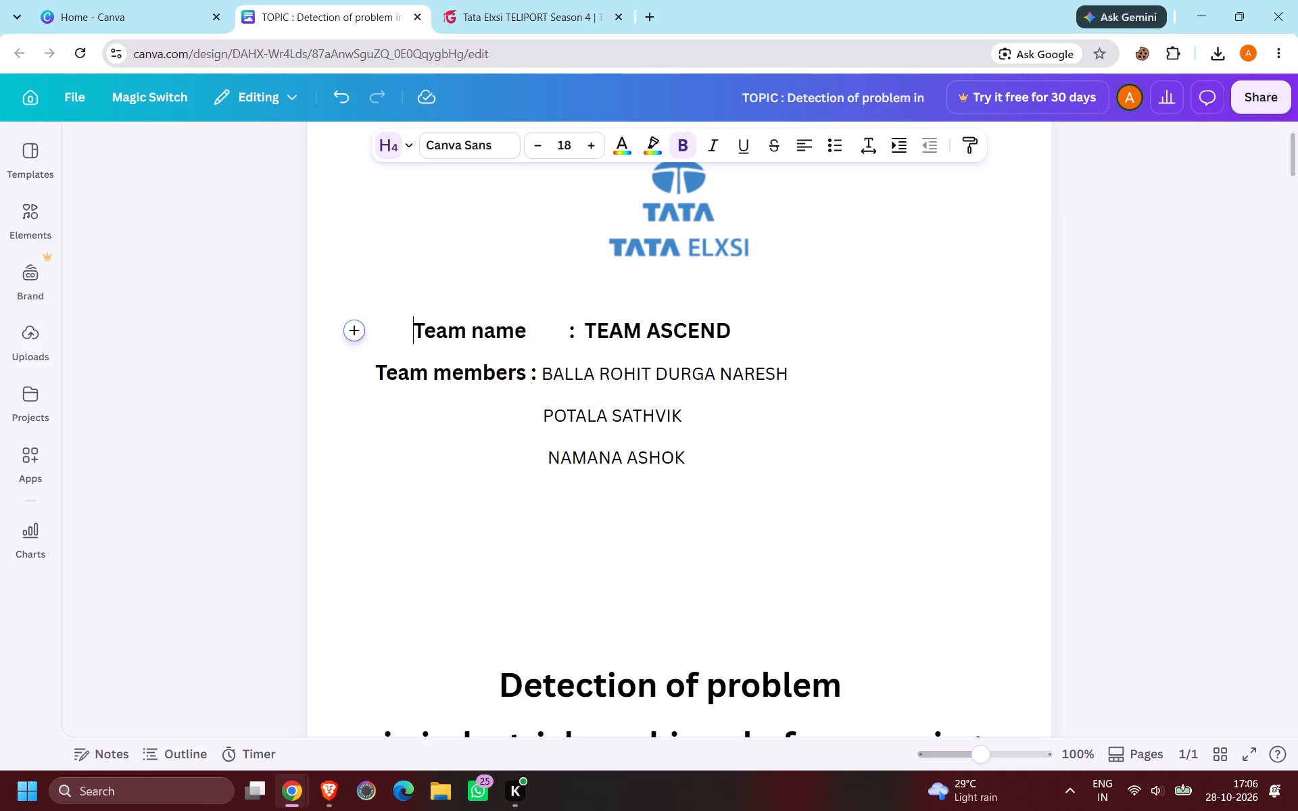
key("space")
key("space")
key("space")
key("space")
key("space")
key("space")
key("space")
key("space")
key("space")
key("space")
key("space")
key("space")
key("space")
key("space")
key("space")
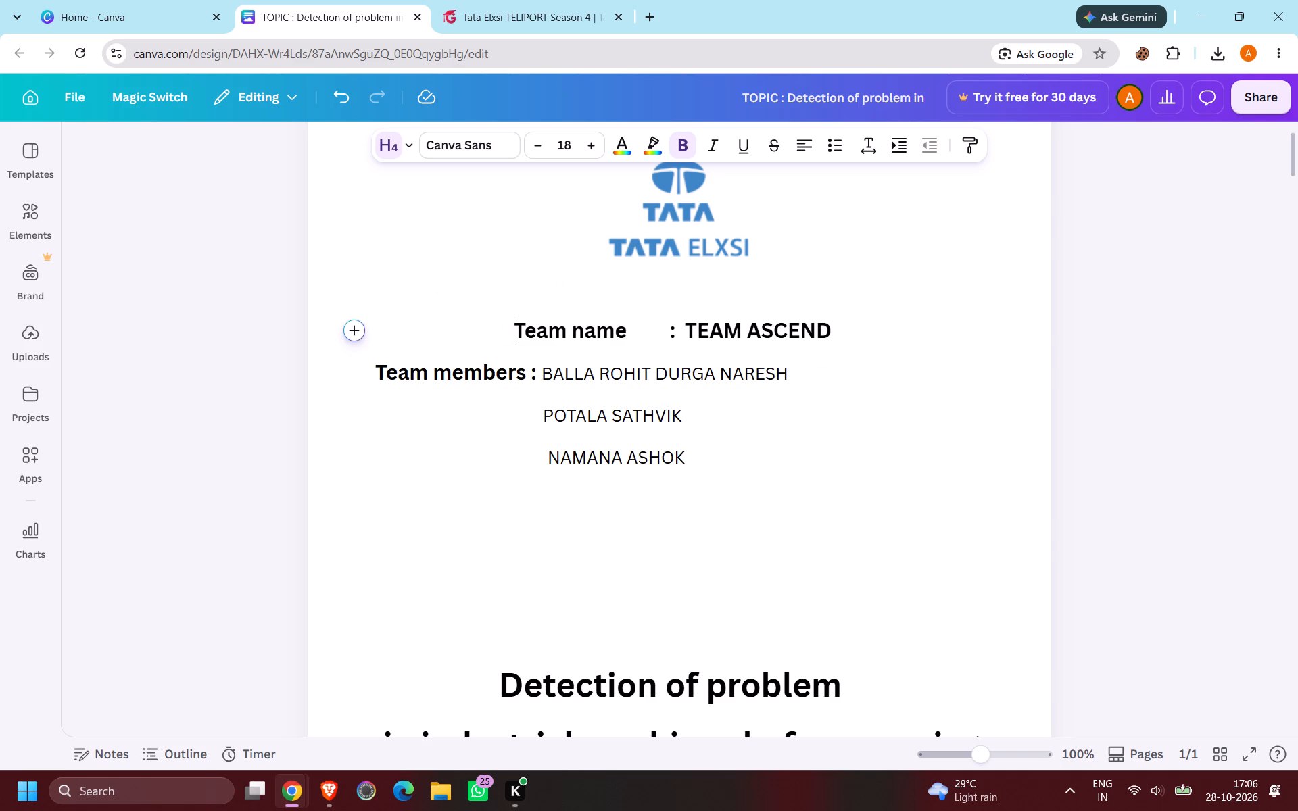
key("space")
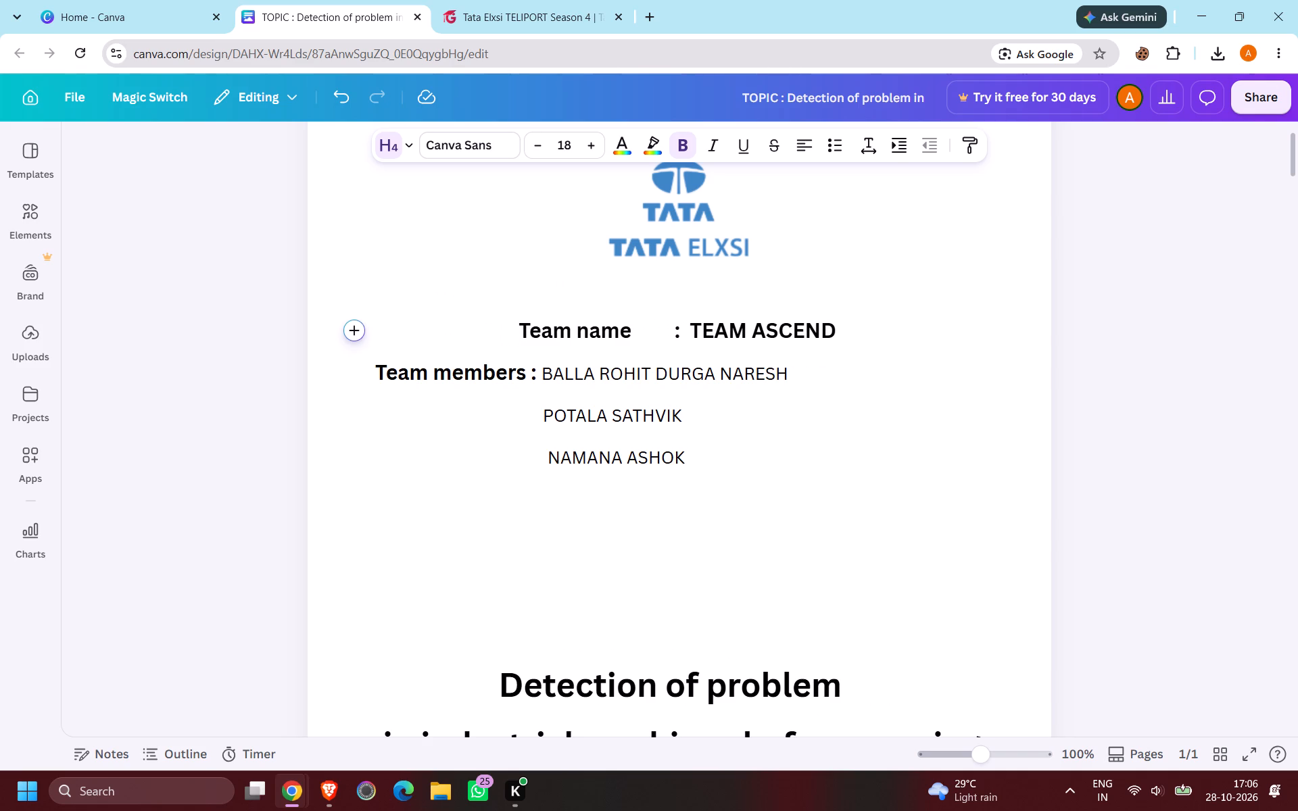
key("BackSpace")
key("BackSpace")
key("BackSpace")
key("BackSpace")
key("BackSpace")
key("BackSpace")
key("BackSpace")
key("BackSpace")
key("BackSpace")
key("BackSpace")
key("BackSpace")
key("BackSpace")
key("BackSpace")
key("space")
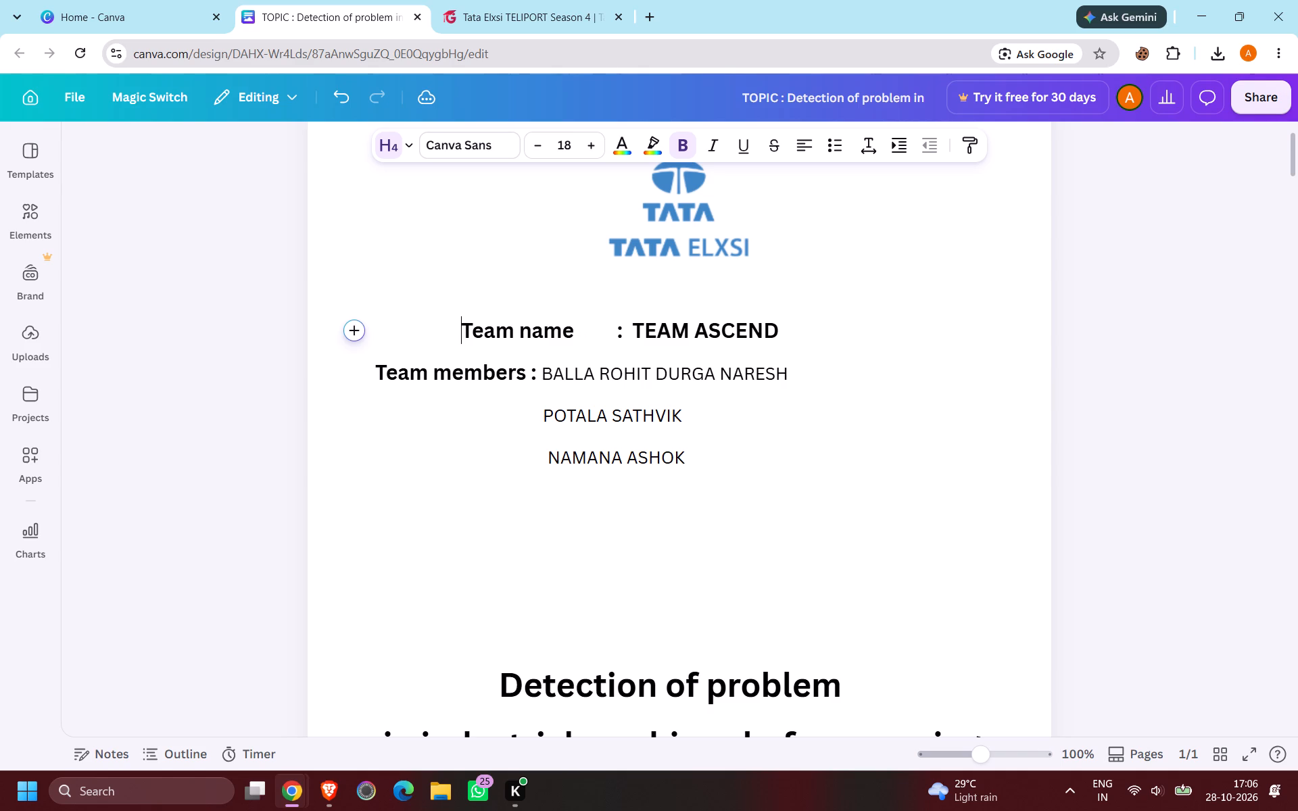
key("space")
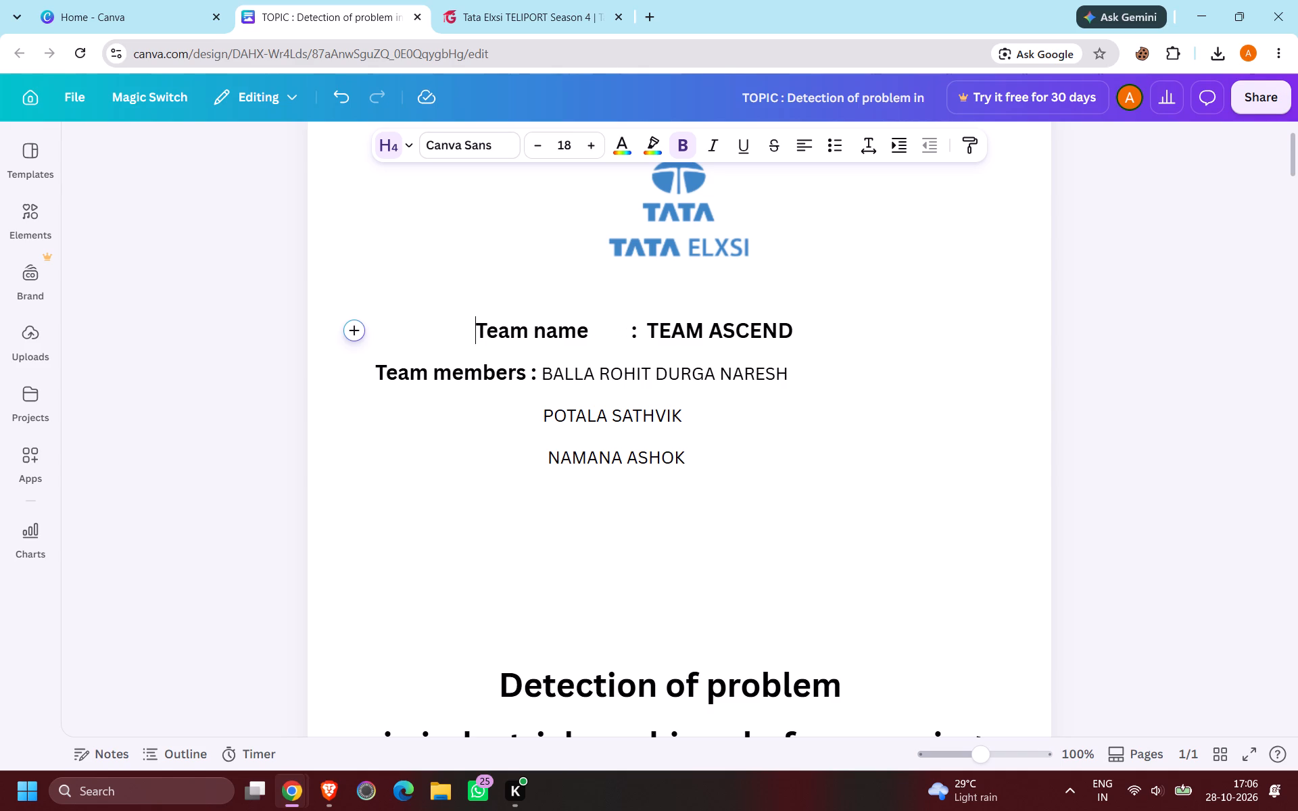
Widen the gap between the colon and "TEAM ASCEND" with extra spaces.
left_click(650, 333)
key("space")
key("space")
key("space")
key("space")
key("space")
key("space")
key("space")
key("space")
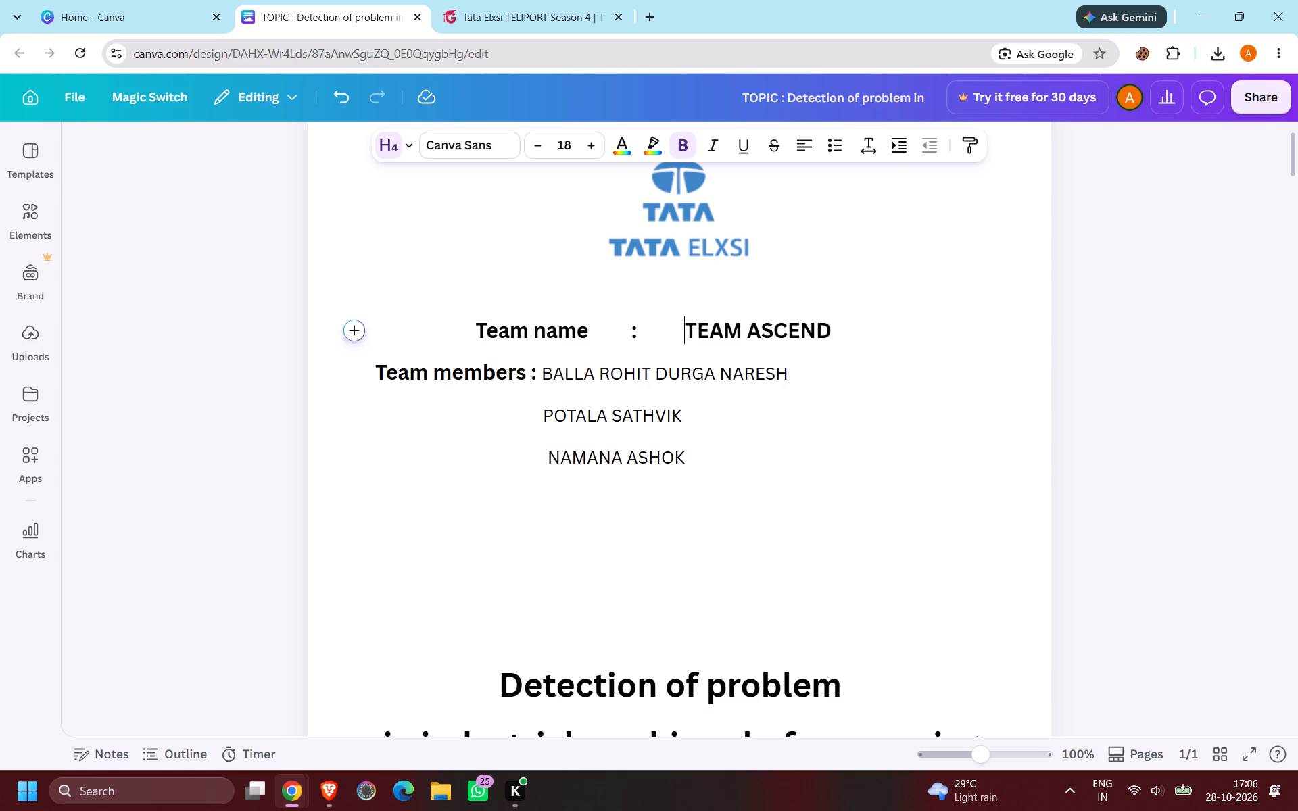
Indent the "Team members" line with spaces so its label lines up with the "Team name" label above.
left_click(368, 364)
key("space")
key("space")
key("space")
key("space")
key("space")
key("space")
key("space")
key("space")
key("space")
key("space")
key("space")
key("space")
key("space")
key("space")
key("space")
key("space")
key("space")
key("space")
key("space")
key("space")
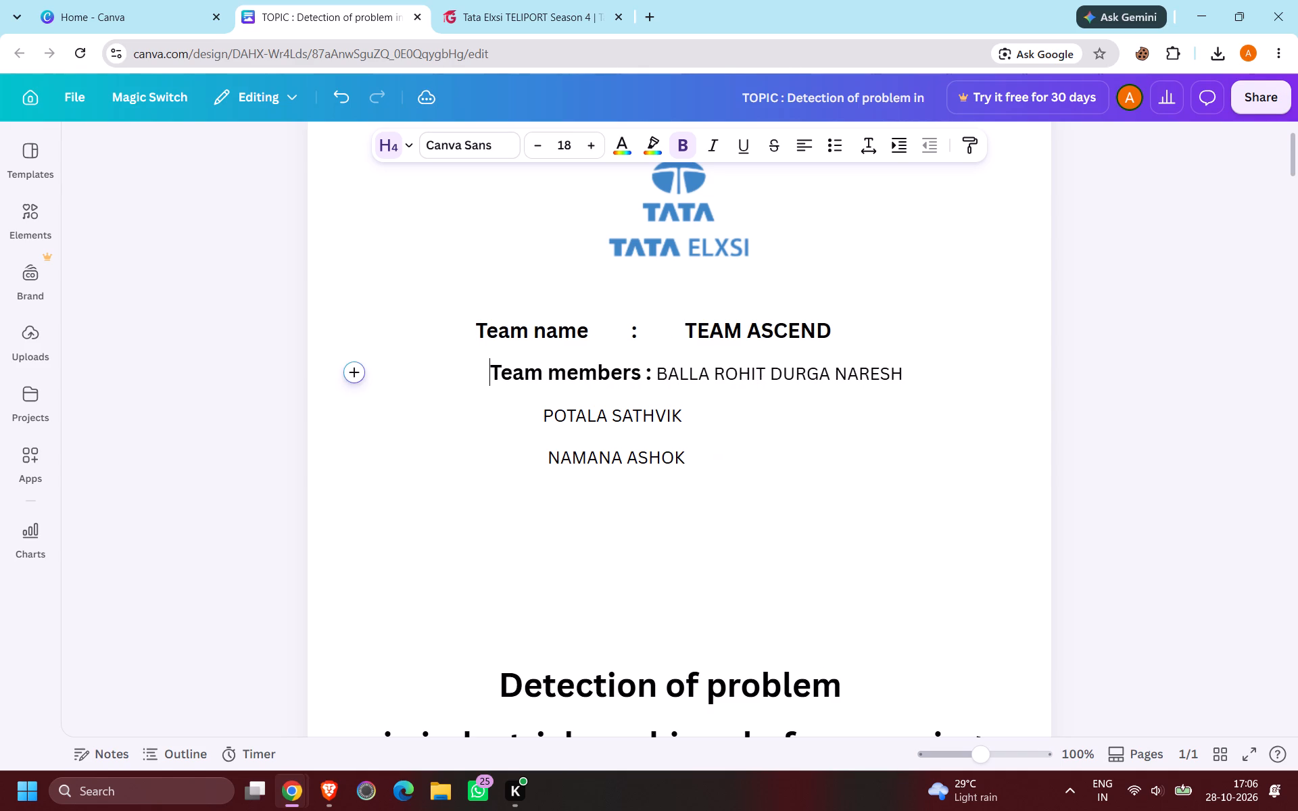
key("BackSpace")
key("BackSpace")
key("BackSpace")
key("BackSpace")
key("BackSpace")
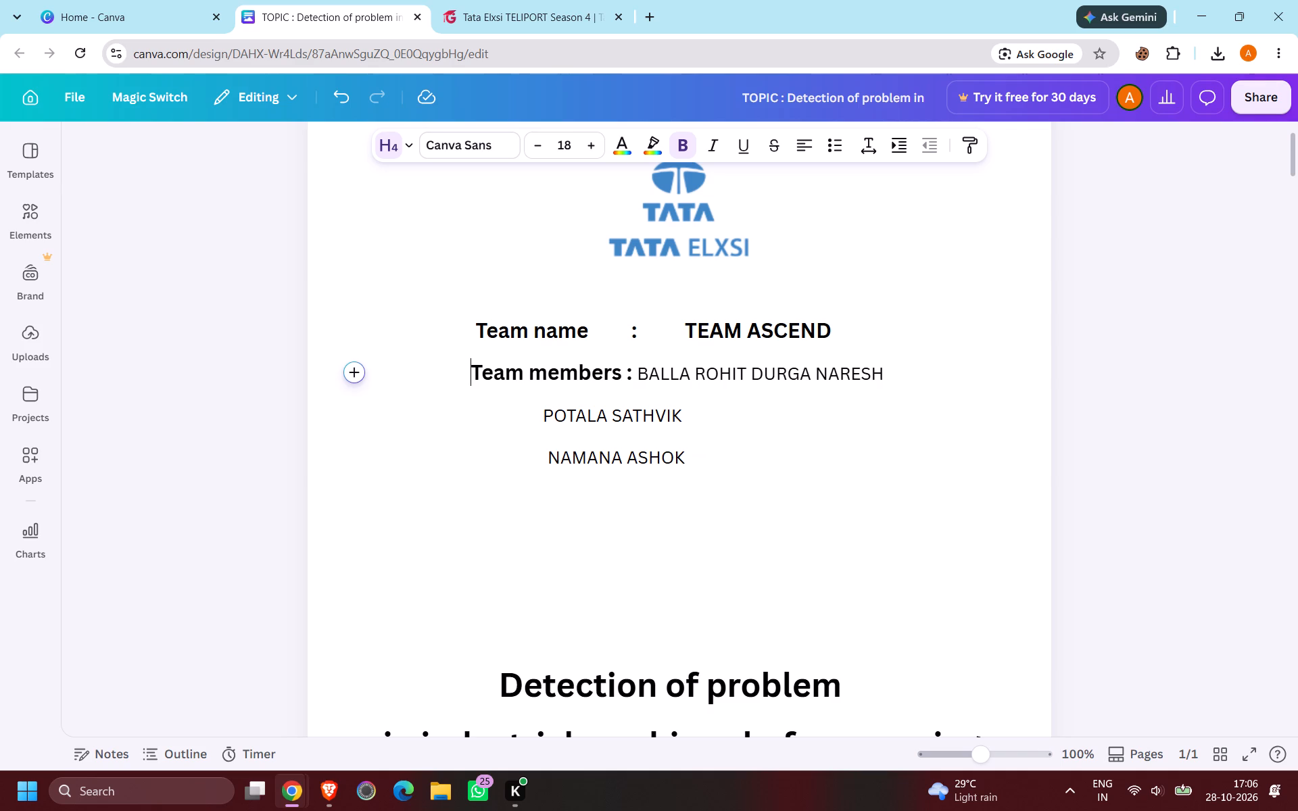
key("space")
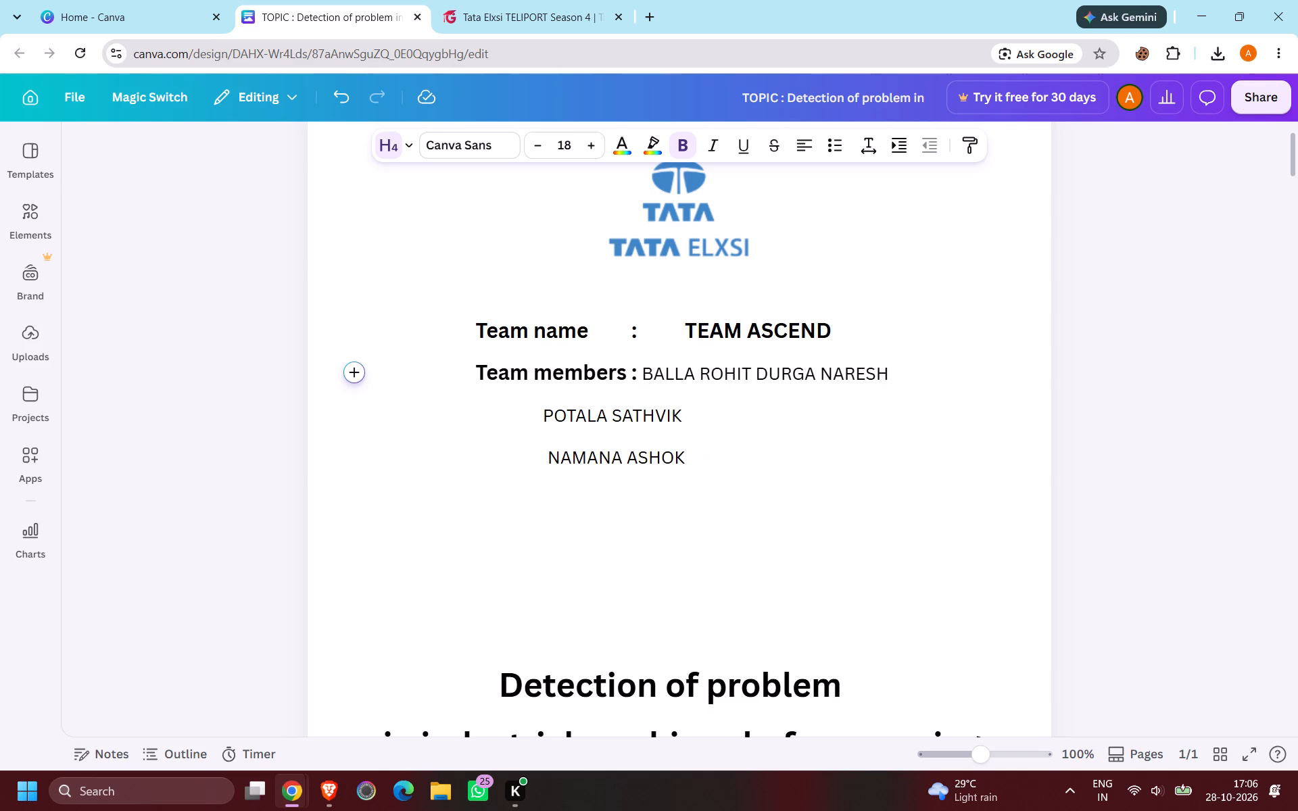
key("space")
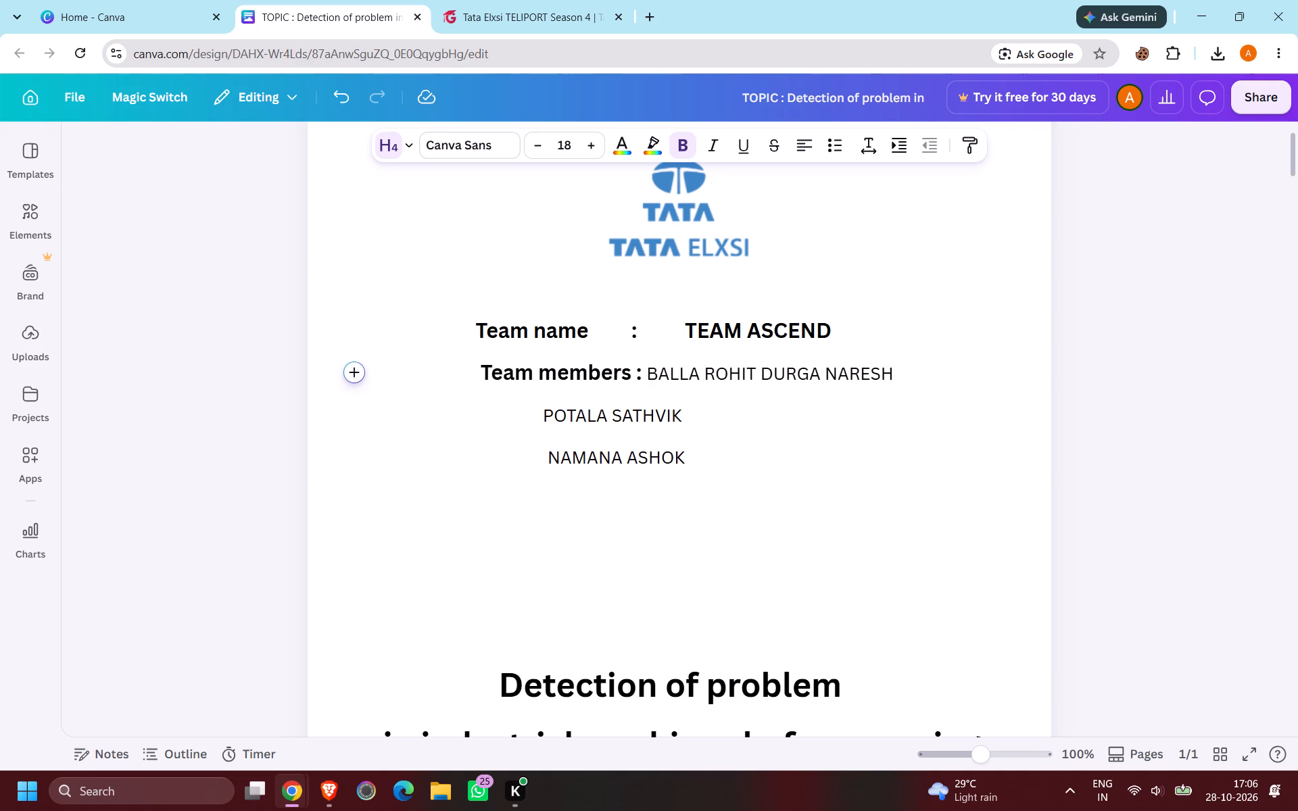
key("BackSpace")
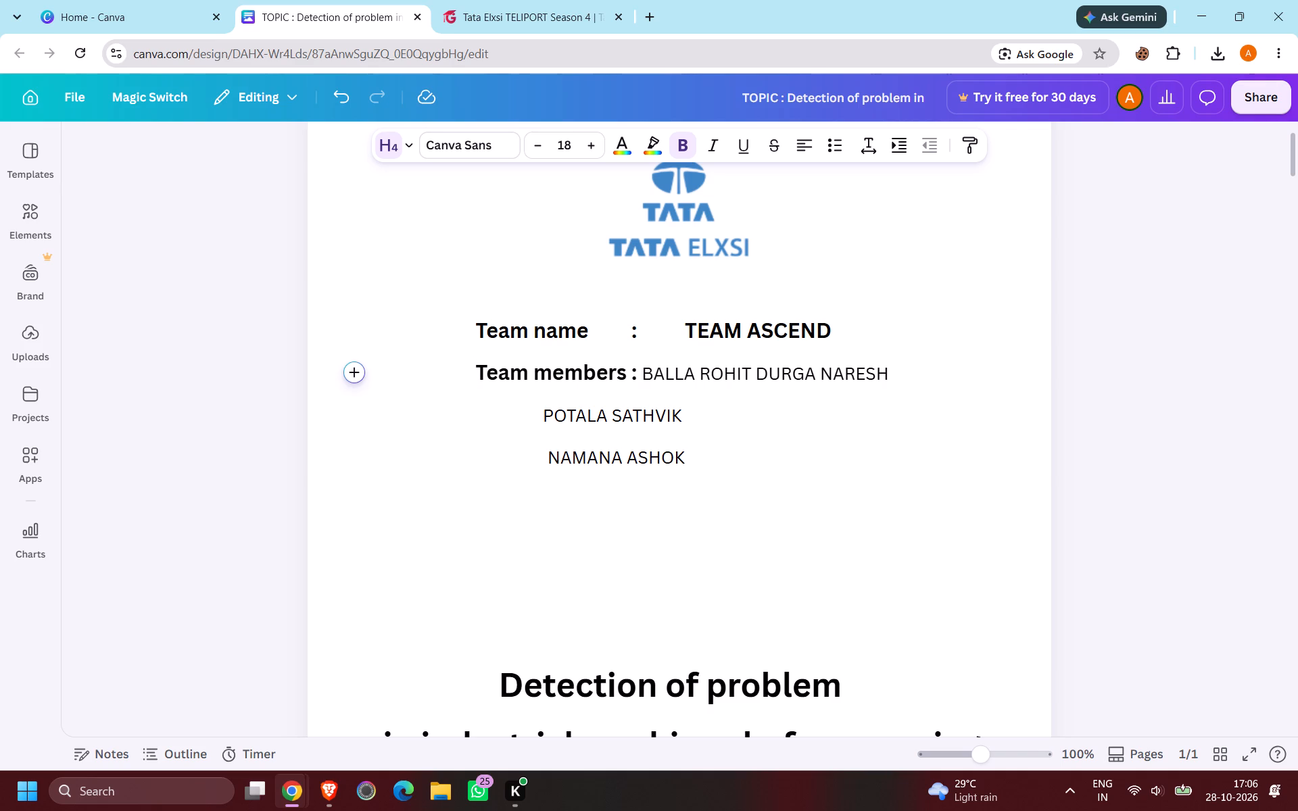
Indent the second team member's name with spaces so it lines up under the first member's name.
left_click(543, 420)
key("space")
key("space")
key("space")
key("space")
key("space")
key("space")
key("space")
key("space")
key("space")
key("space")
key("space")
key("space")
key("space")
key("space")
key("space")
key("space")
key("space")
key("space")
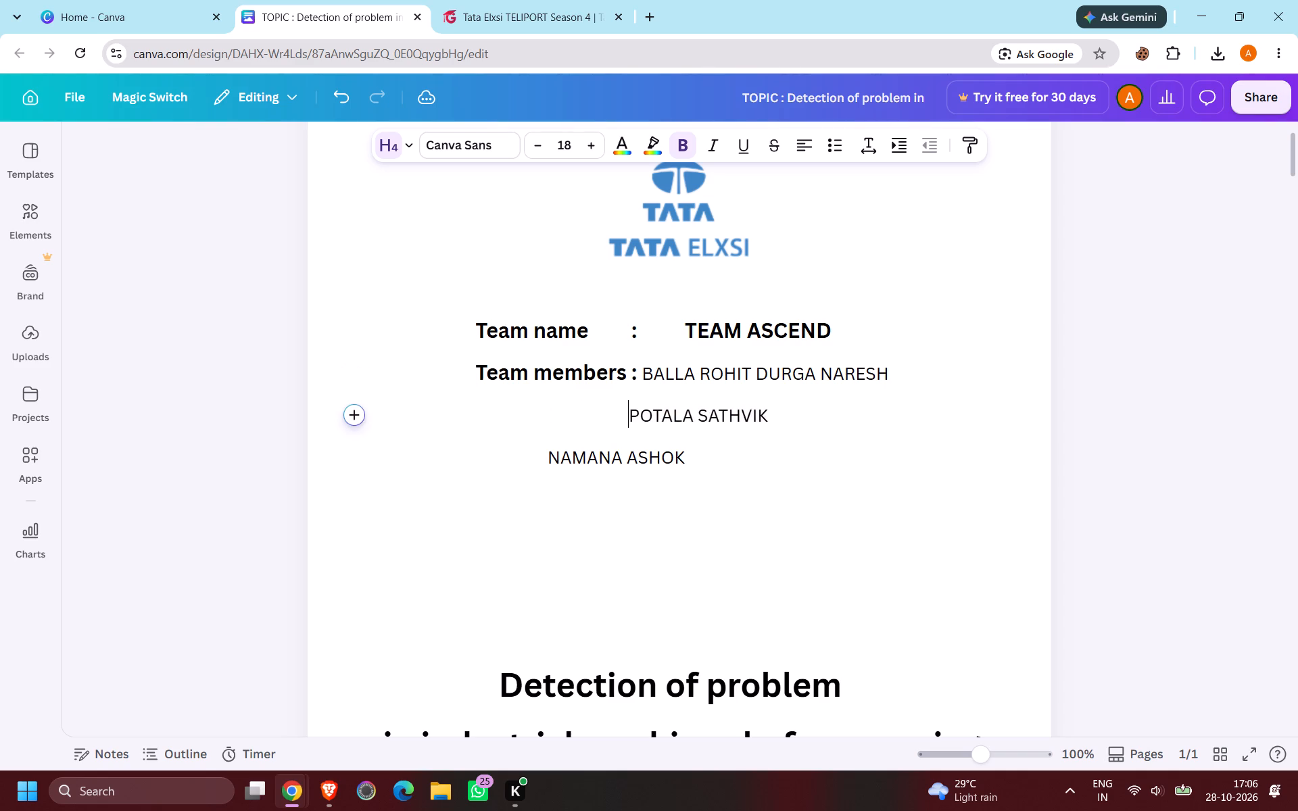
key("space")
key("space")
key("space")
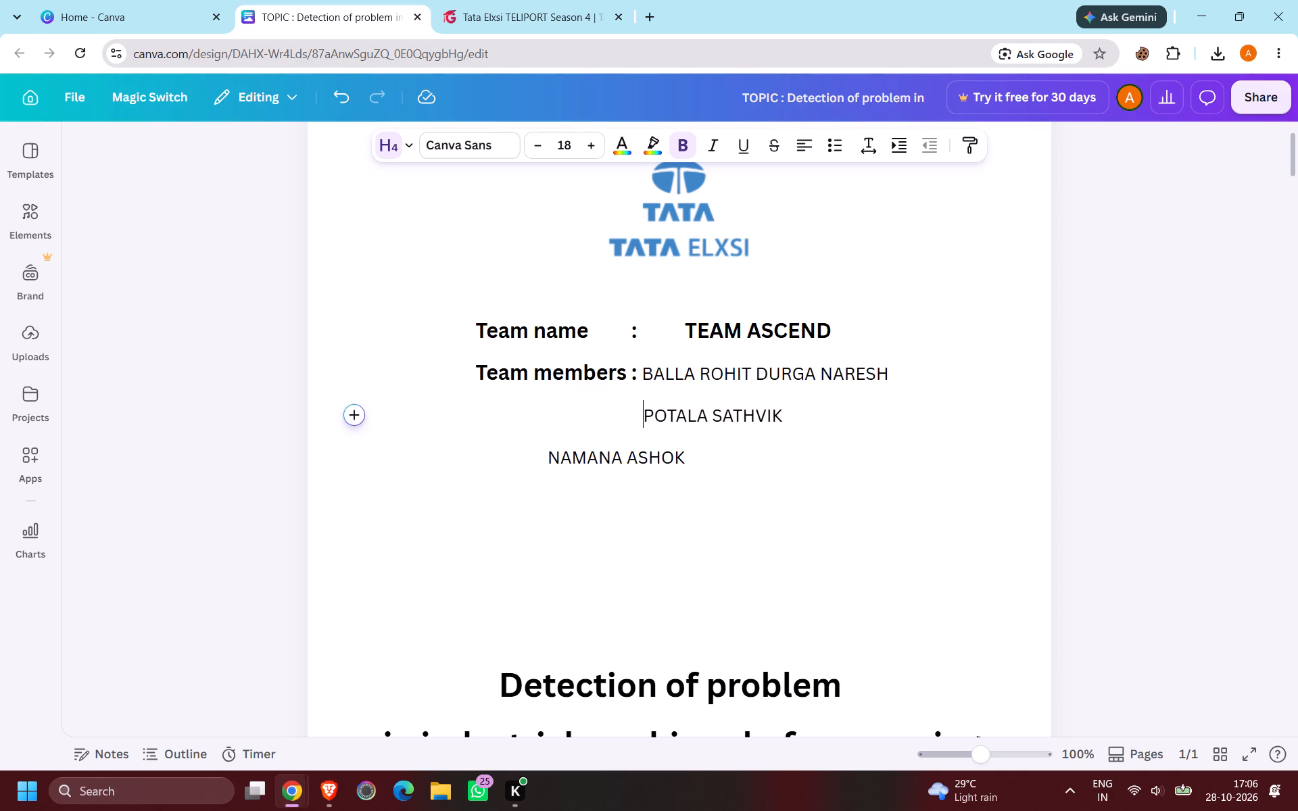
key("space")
key("BackSpace")
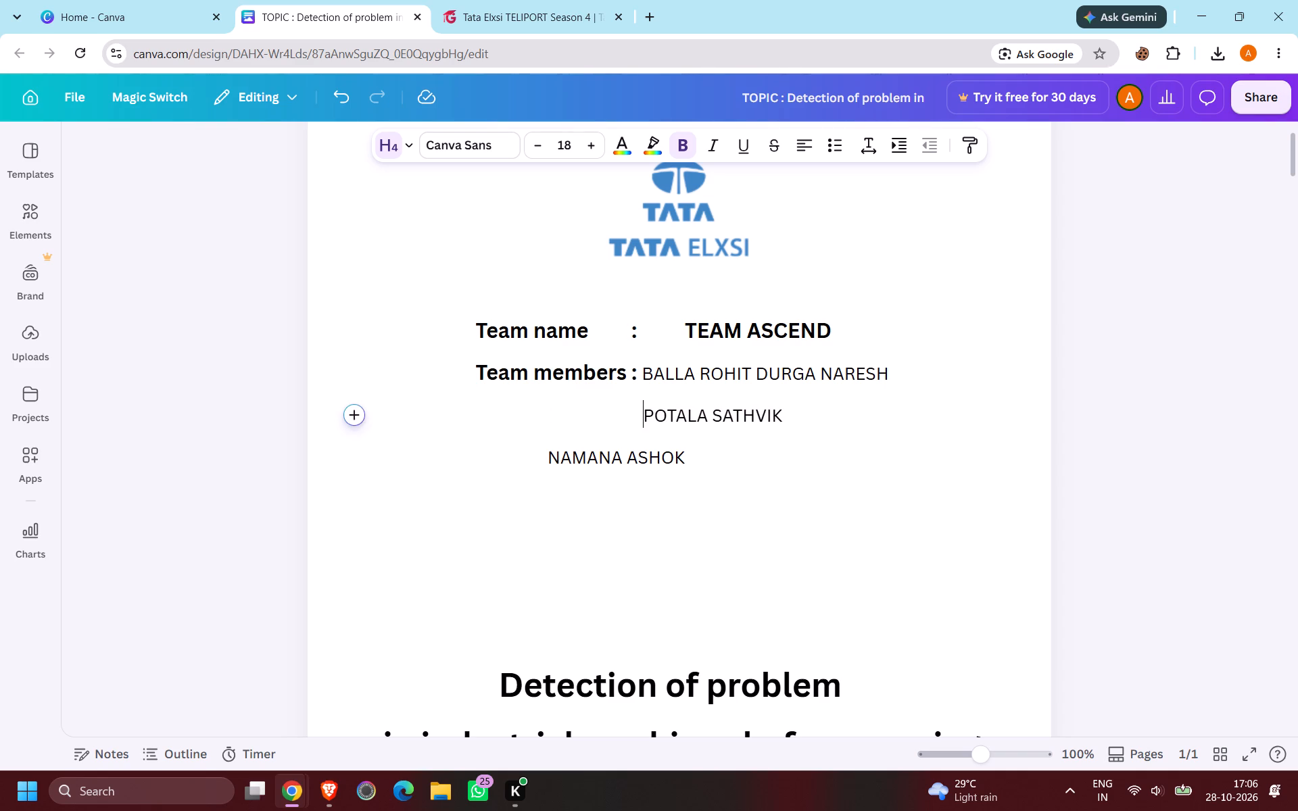
Indent the third team member's name with spaces so it lines up under the two names above.
left_click(546, 455)
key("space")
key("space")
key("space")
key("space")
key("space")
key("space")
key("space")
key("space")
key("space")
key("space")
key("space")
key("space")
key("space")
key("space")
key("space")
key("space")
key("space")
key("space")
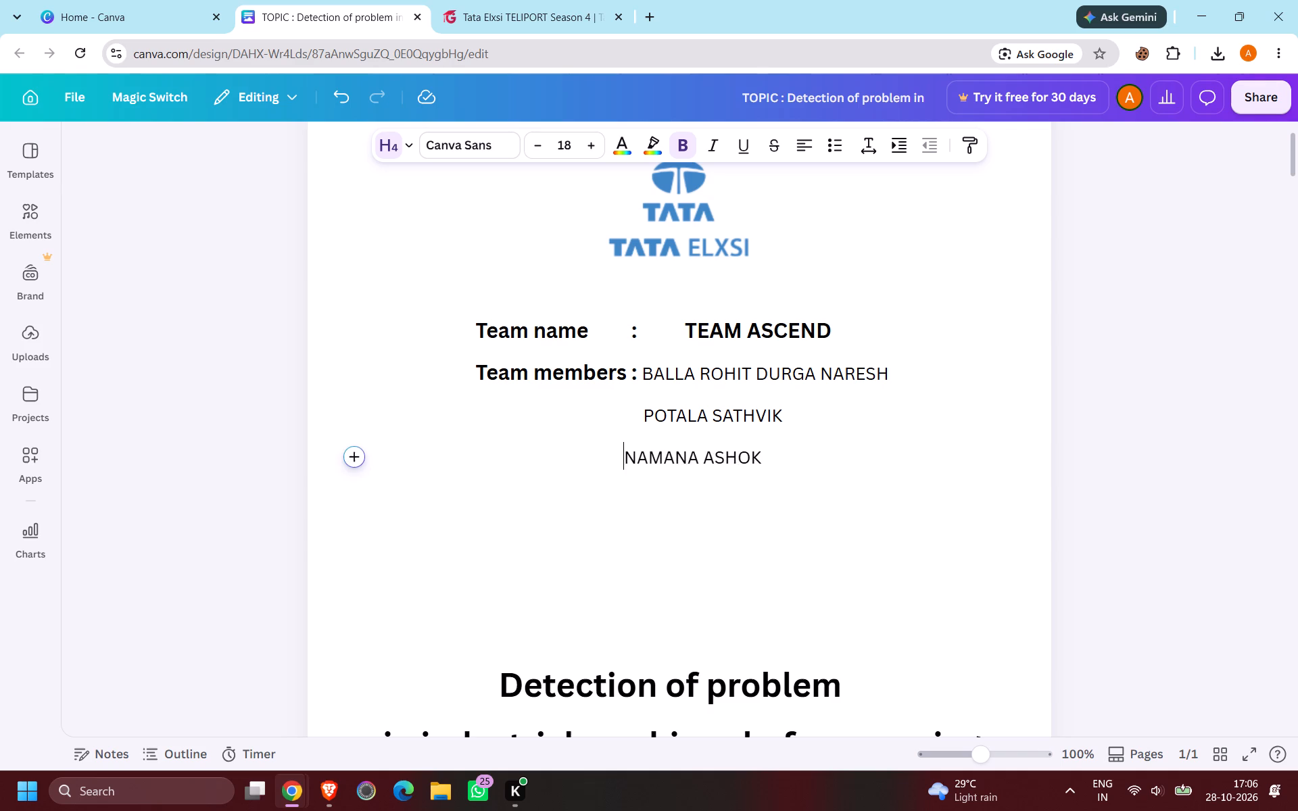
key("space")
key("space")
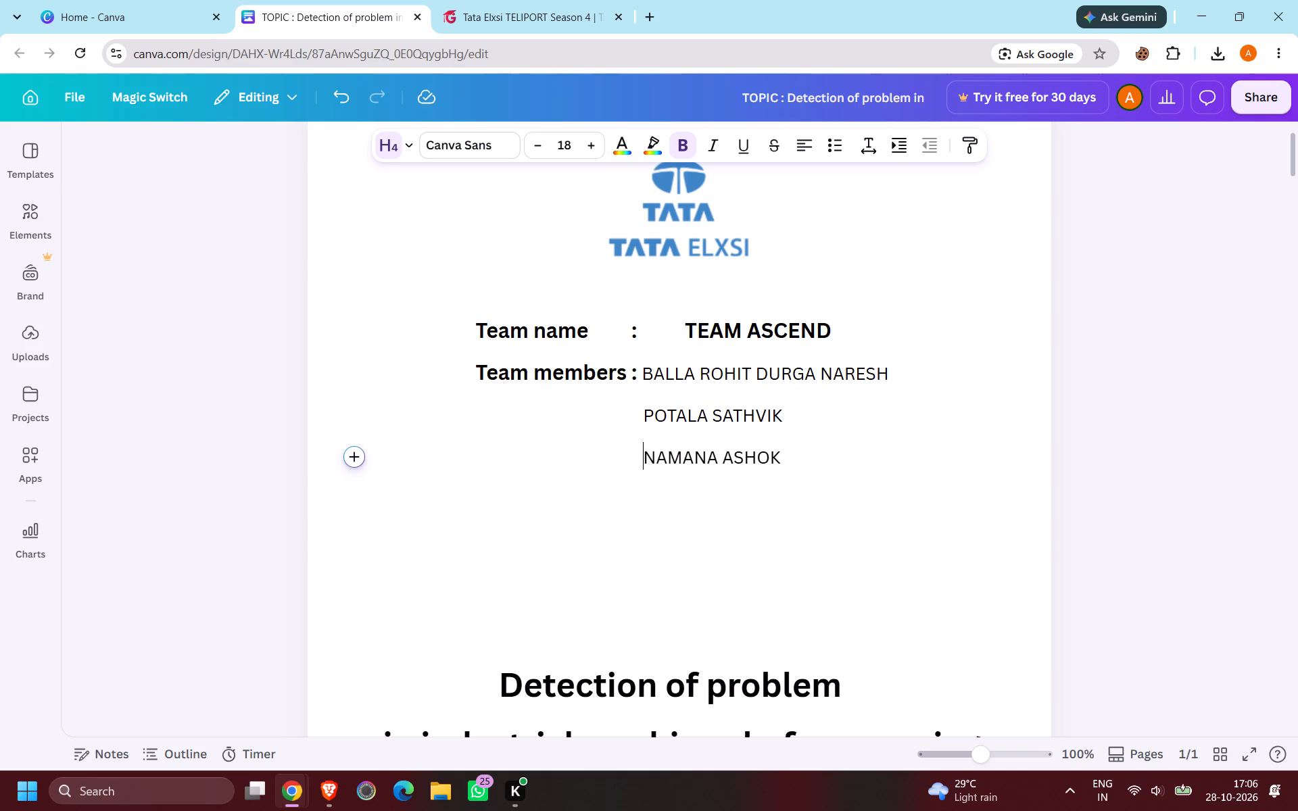
left_click(738, 449)
Enlarge the Tata Elxsi logo proportionally to nearly twice its width, keeping it centred at the top of the page.
scroll(738, 449, "up", 4)
scroll(738, 449, "down", 1)
scroll(738, 449, "up", 1)
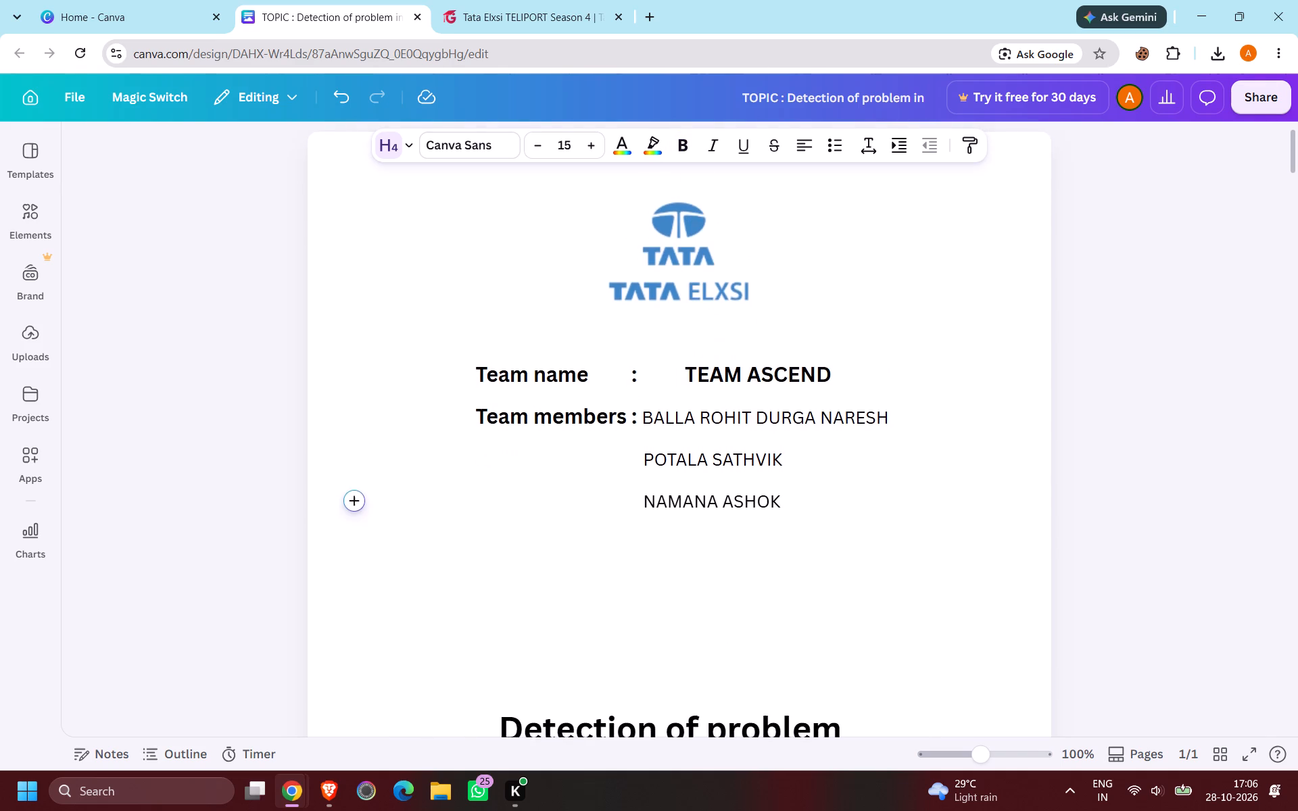
scroll(738, 449, "up", 1)
left_click(671, 309)
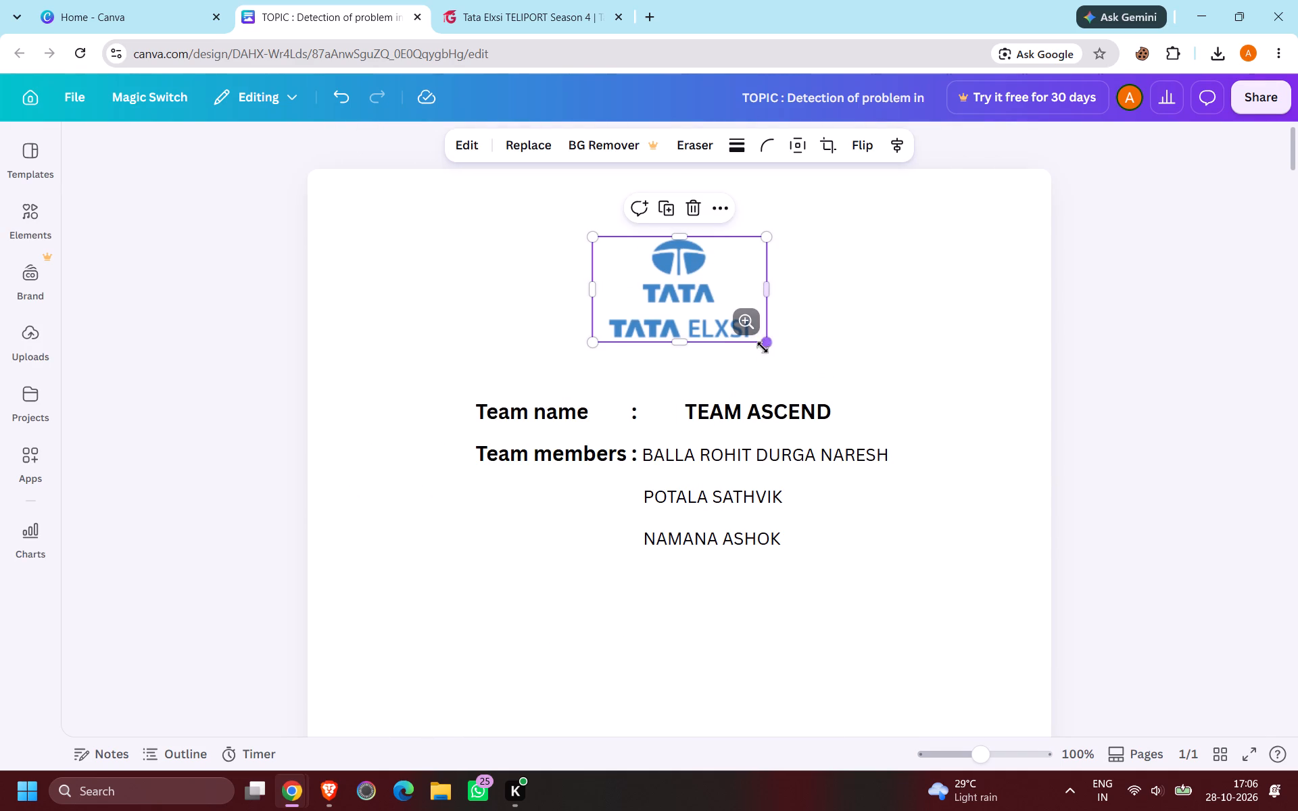
left_click_drag(767, 342, 782, 359)
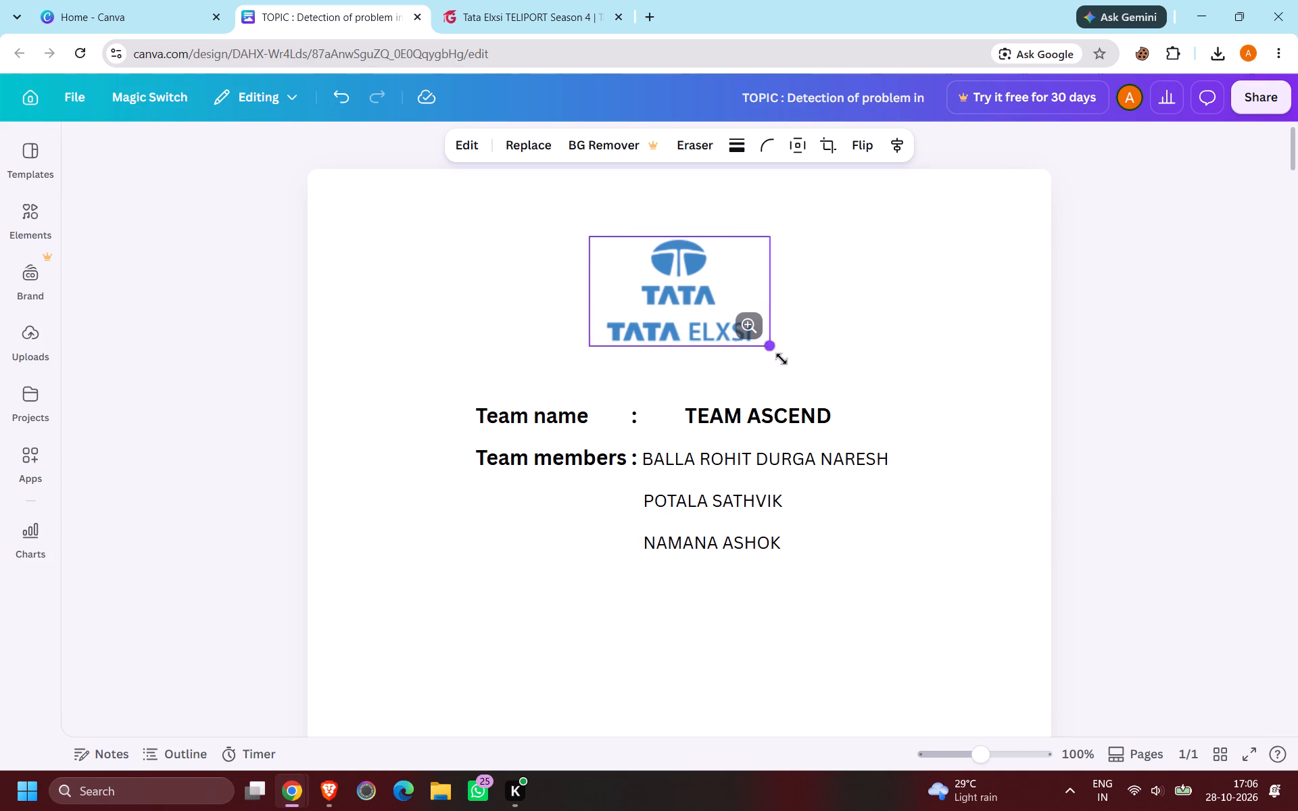
left_click_drag(782, 359, 906, 386)
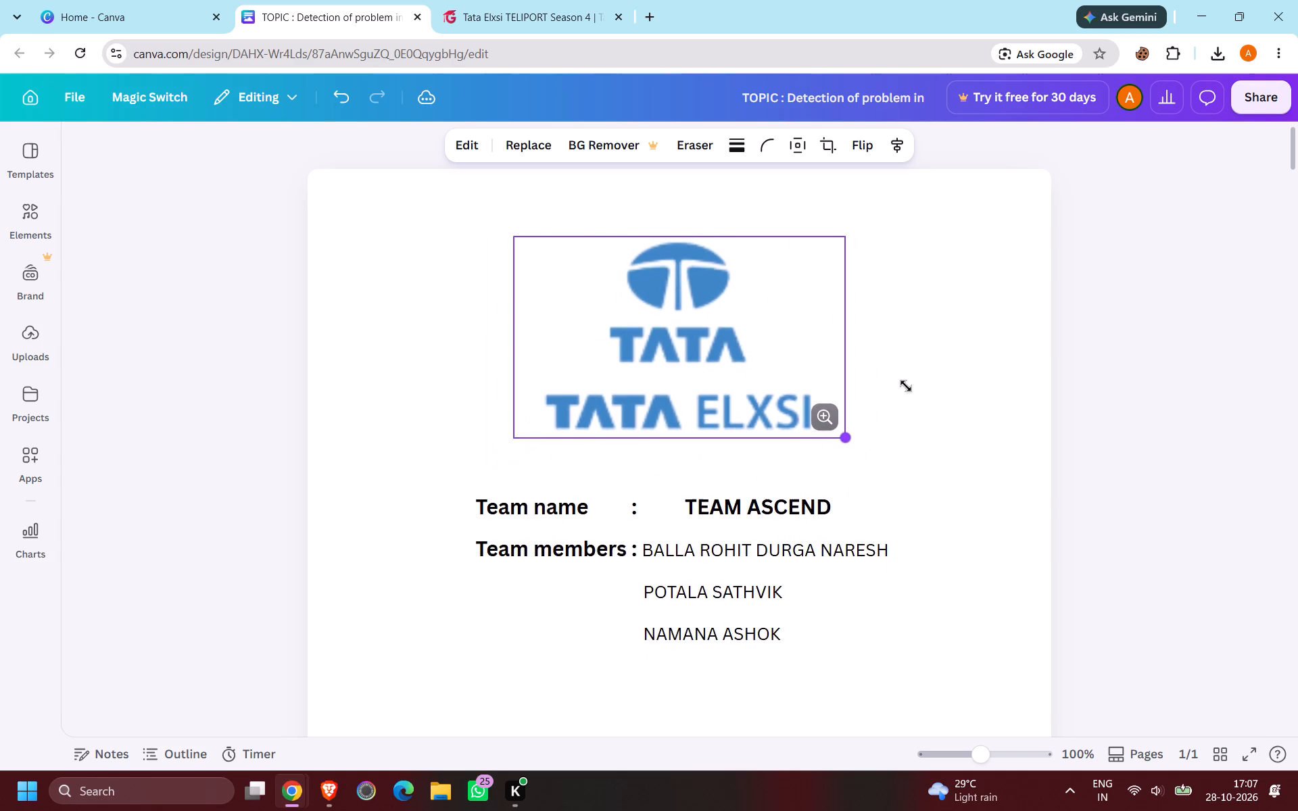
left_click_drag(906, 386, 901, 379)
left_click(982, 474)
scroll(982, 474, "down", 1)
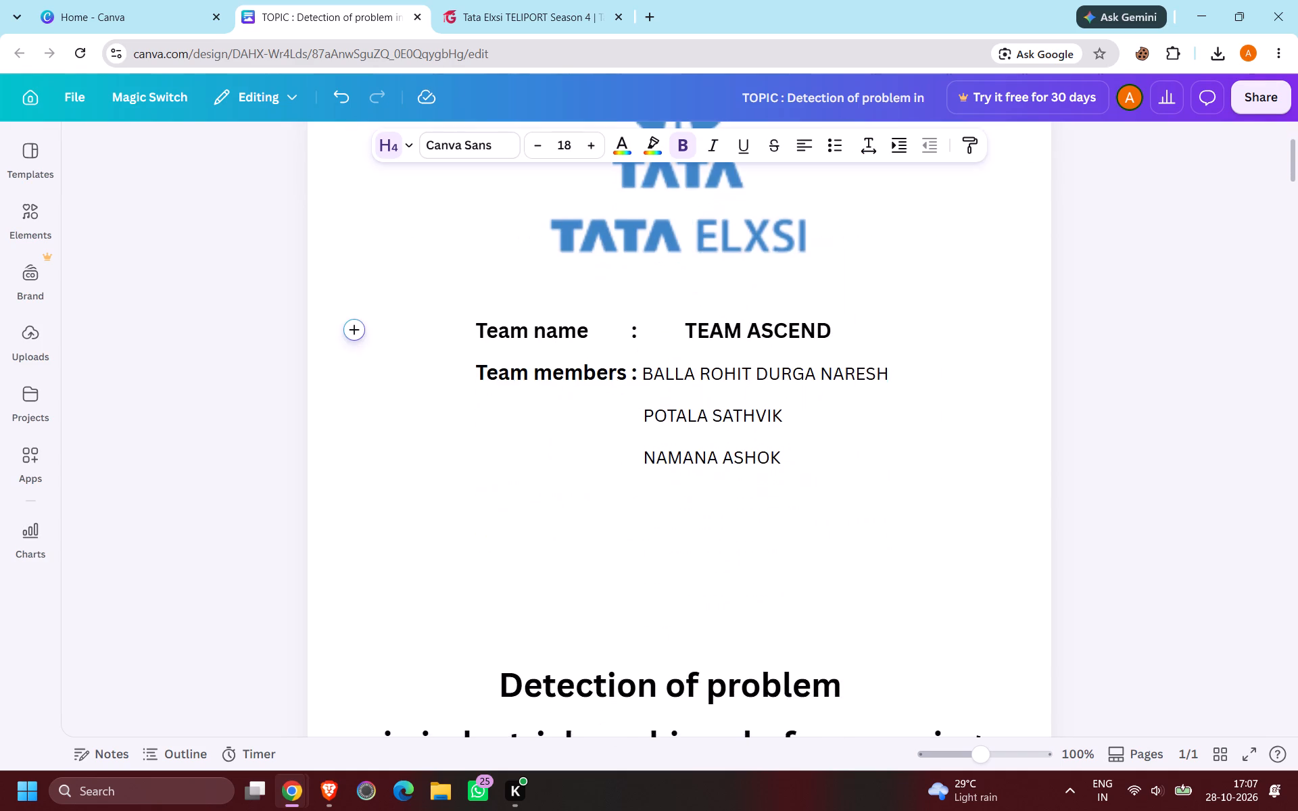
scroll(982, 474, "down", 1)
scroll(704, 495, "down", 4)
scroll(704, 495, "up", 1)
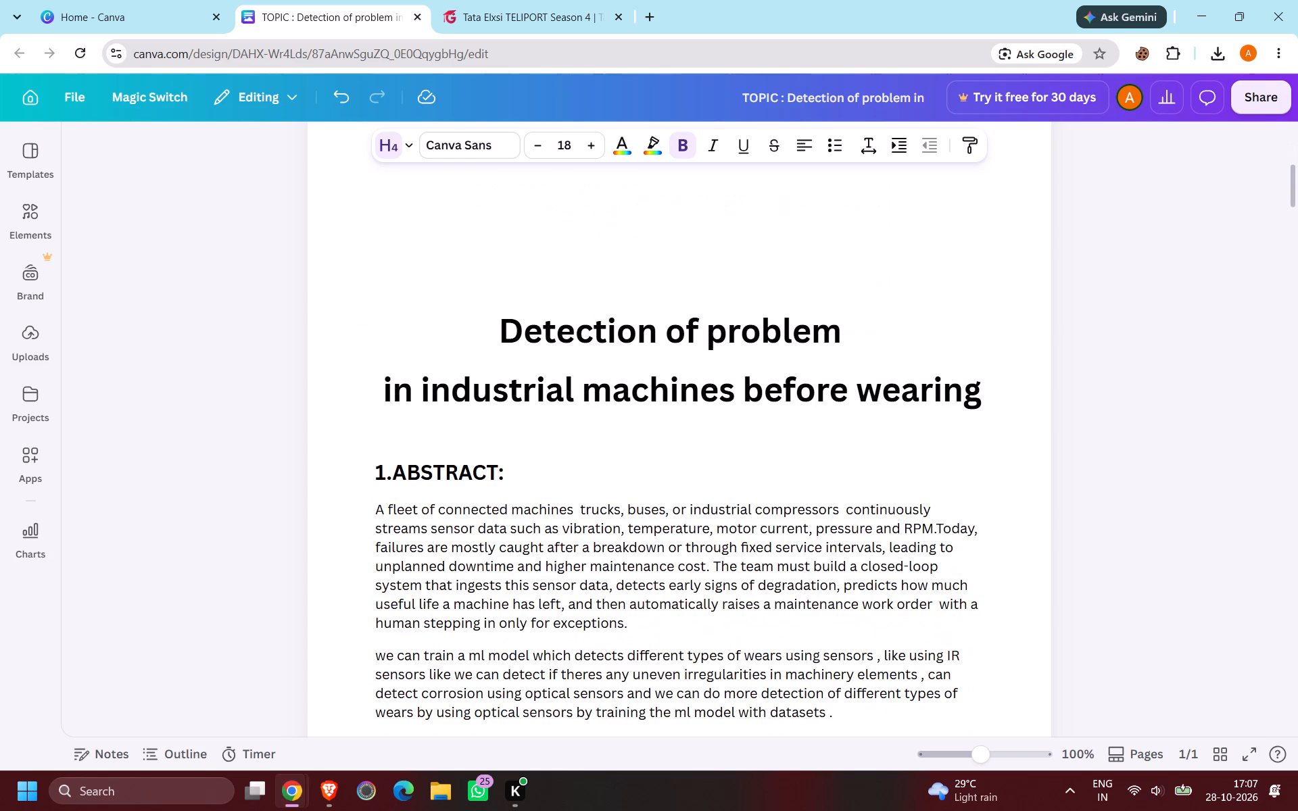
Shrink the Tata Elxsi logo proportionally to about four-fifths of its width, keeping it centred at the top of the page.
scroll(704, 495, "up", 5)
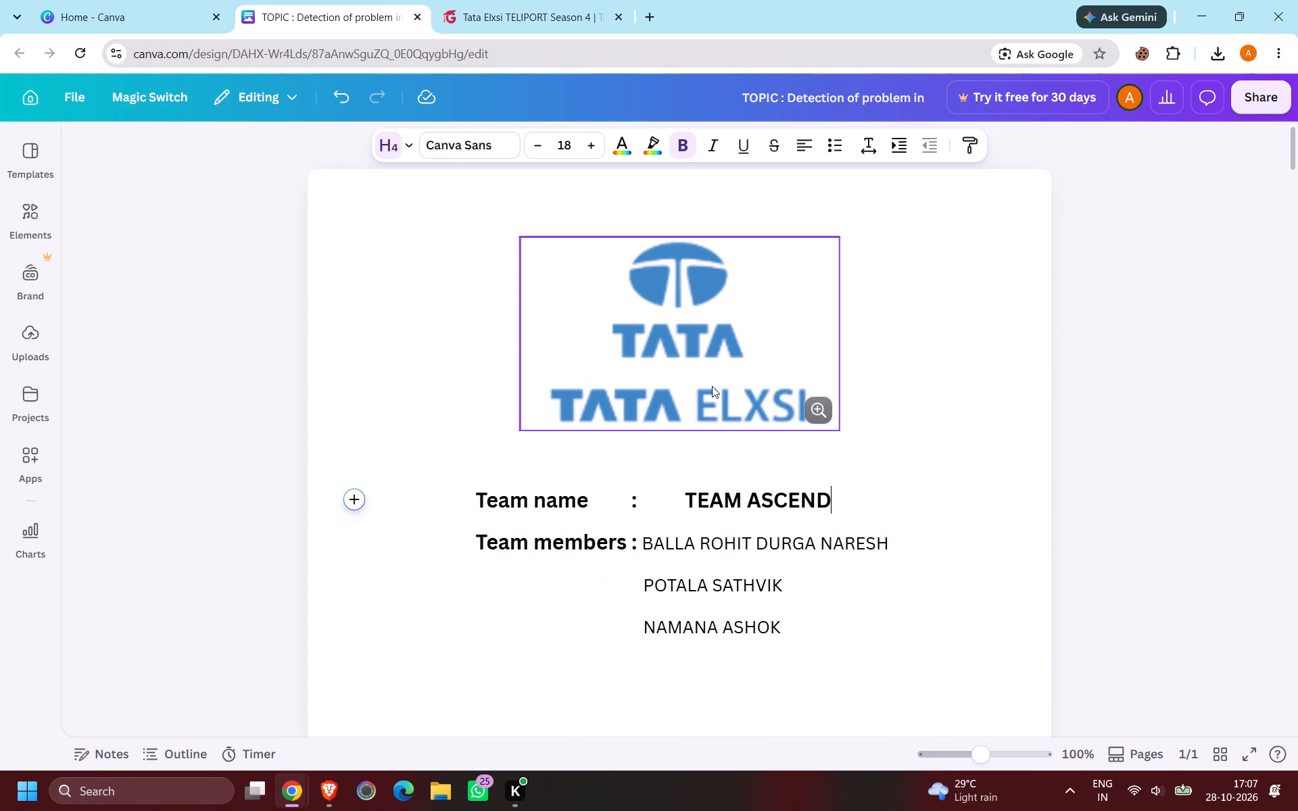
left_click_drag(736, 335, 729, 196)
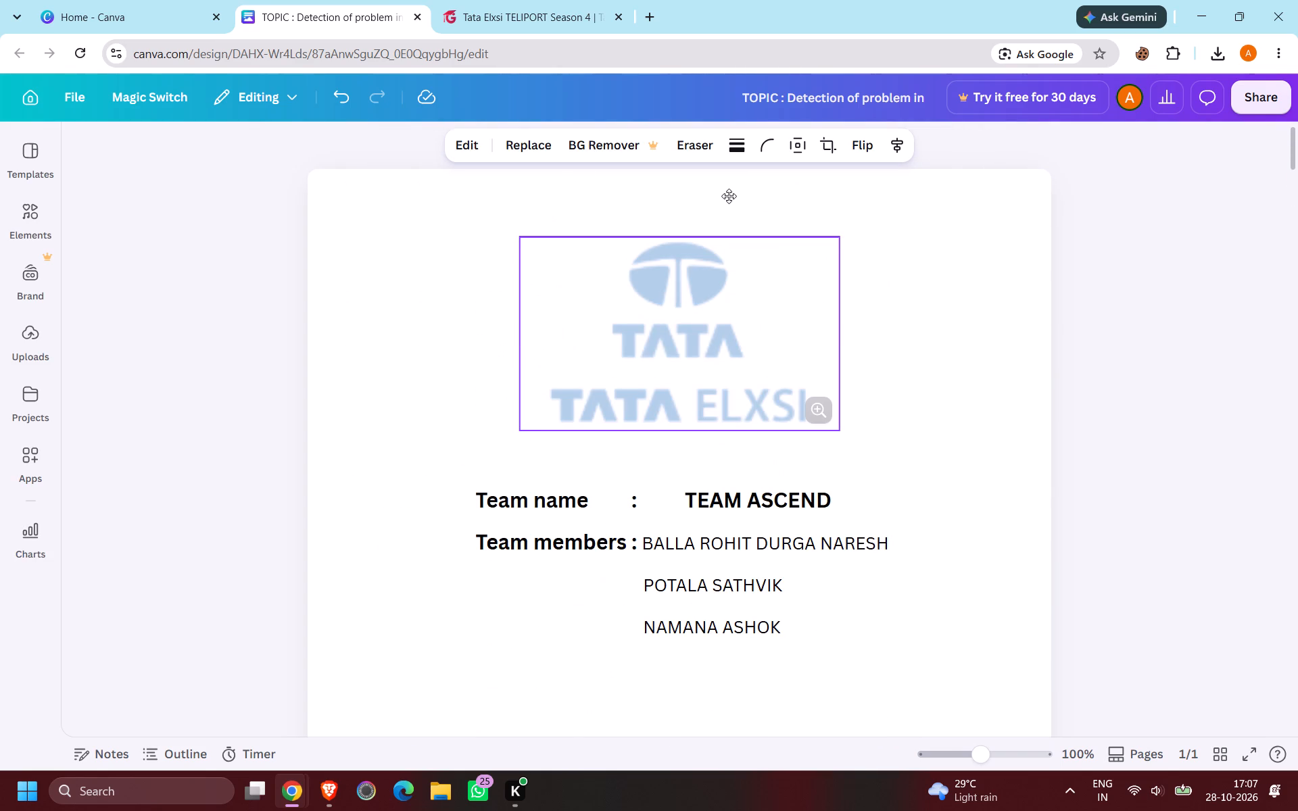
left_click_drag(838, 433, 825, 410)
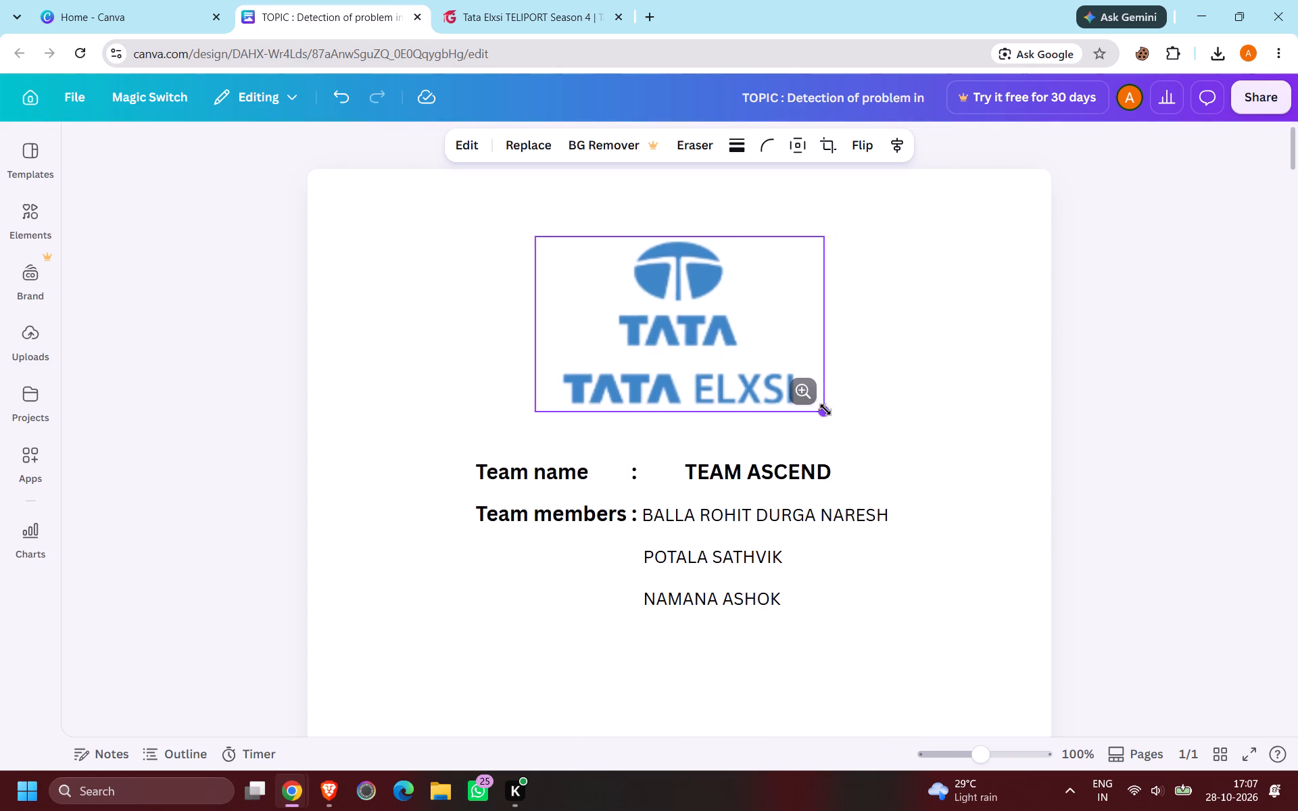
left_click_drag(825, 410, 809, 372)
left_click(1003, 554)
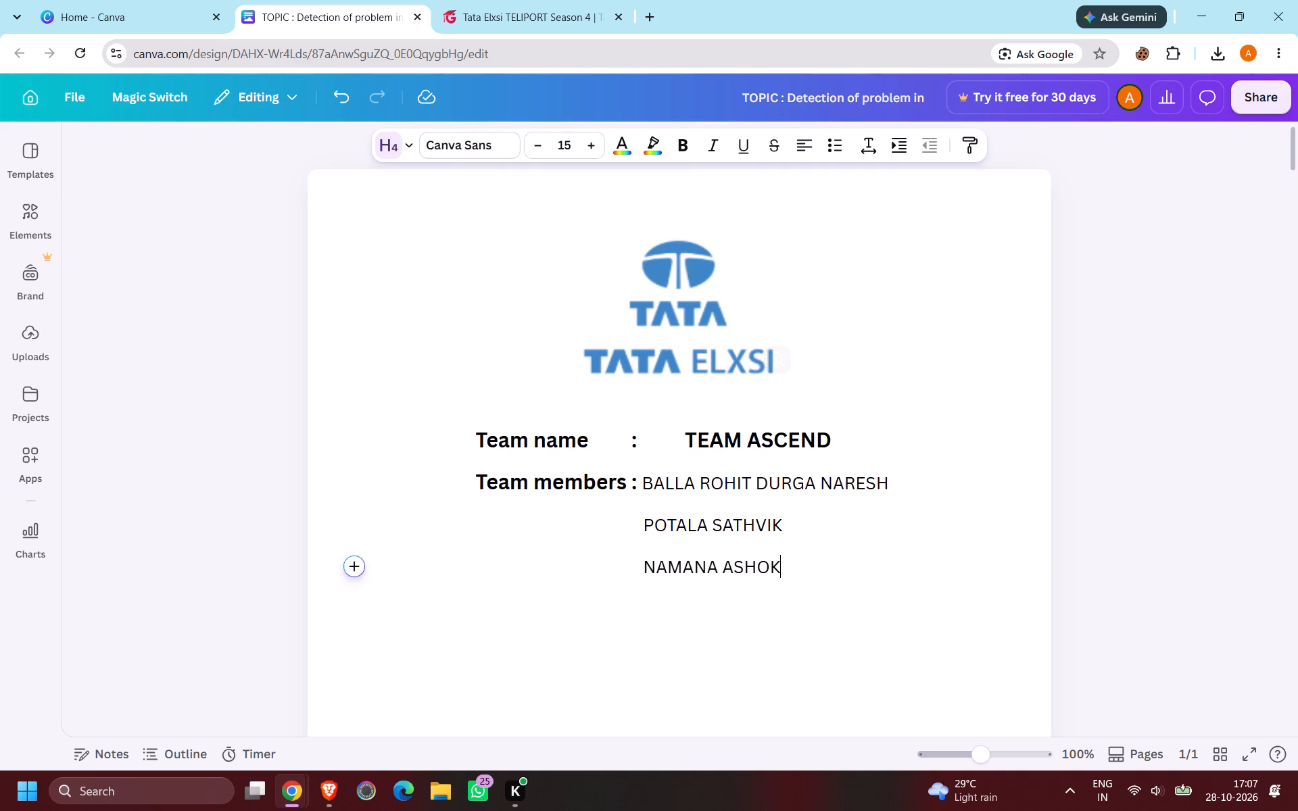
Set the blank line below the third team member to the Subheading style and indent it with spaces to line up with the labels above.
scroll(1003, 554, "down", 2)
left_click(542, 432)
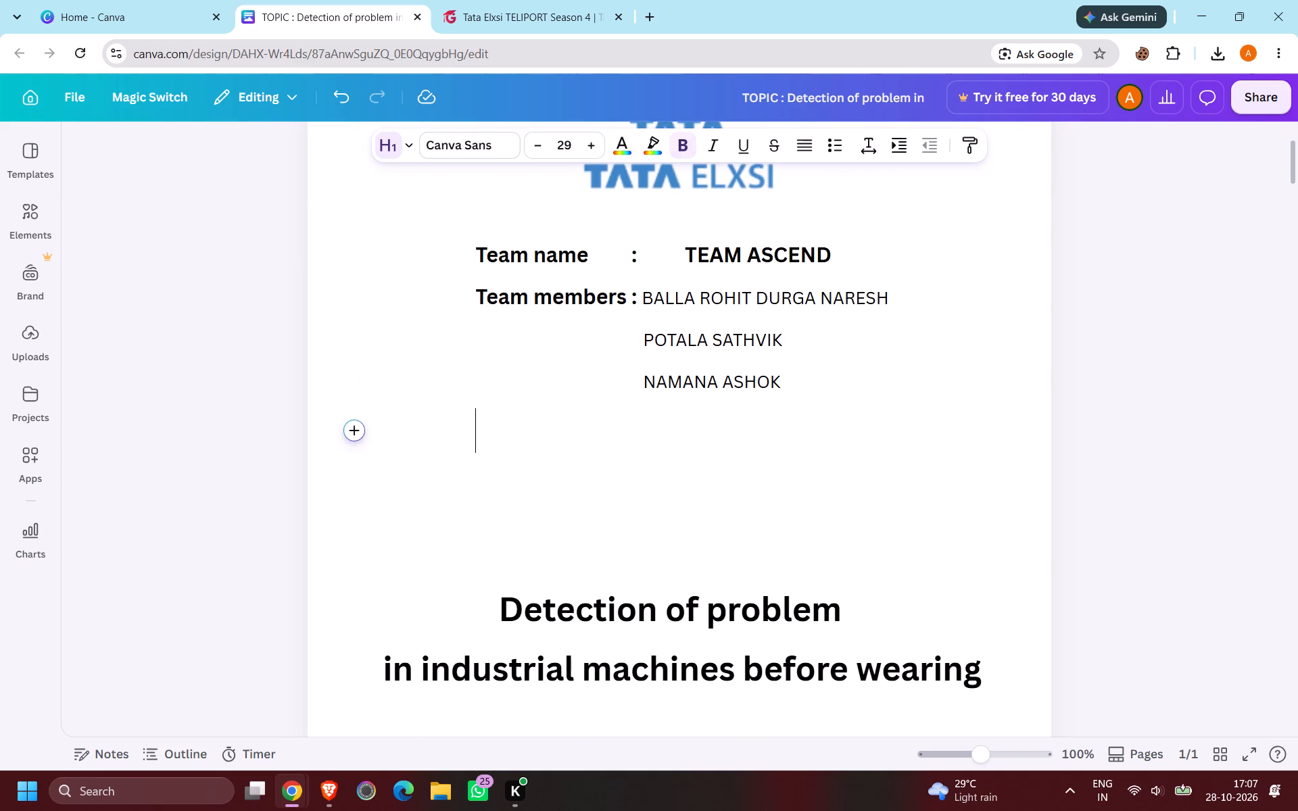
left_click(413, 151)
left_click(408, 282)
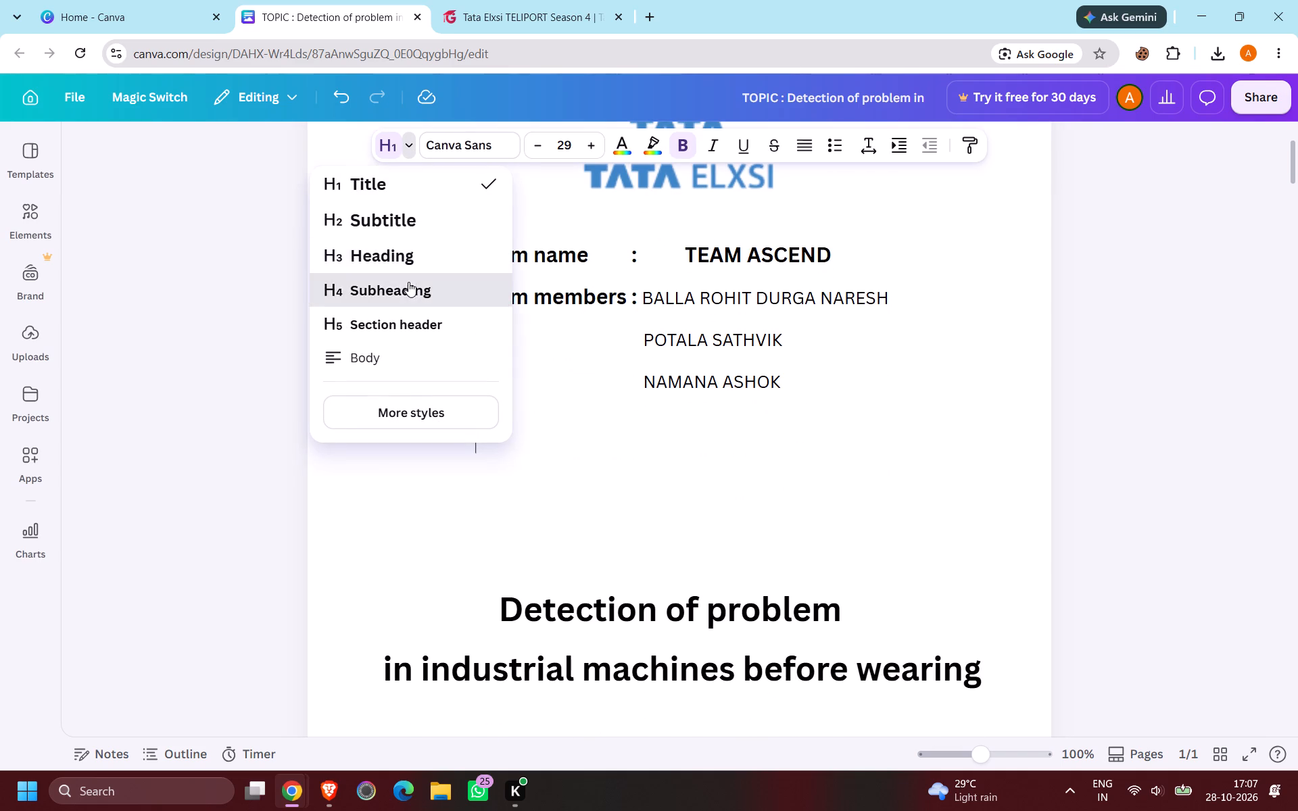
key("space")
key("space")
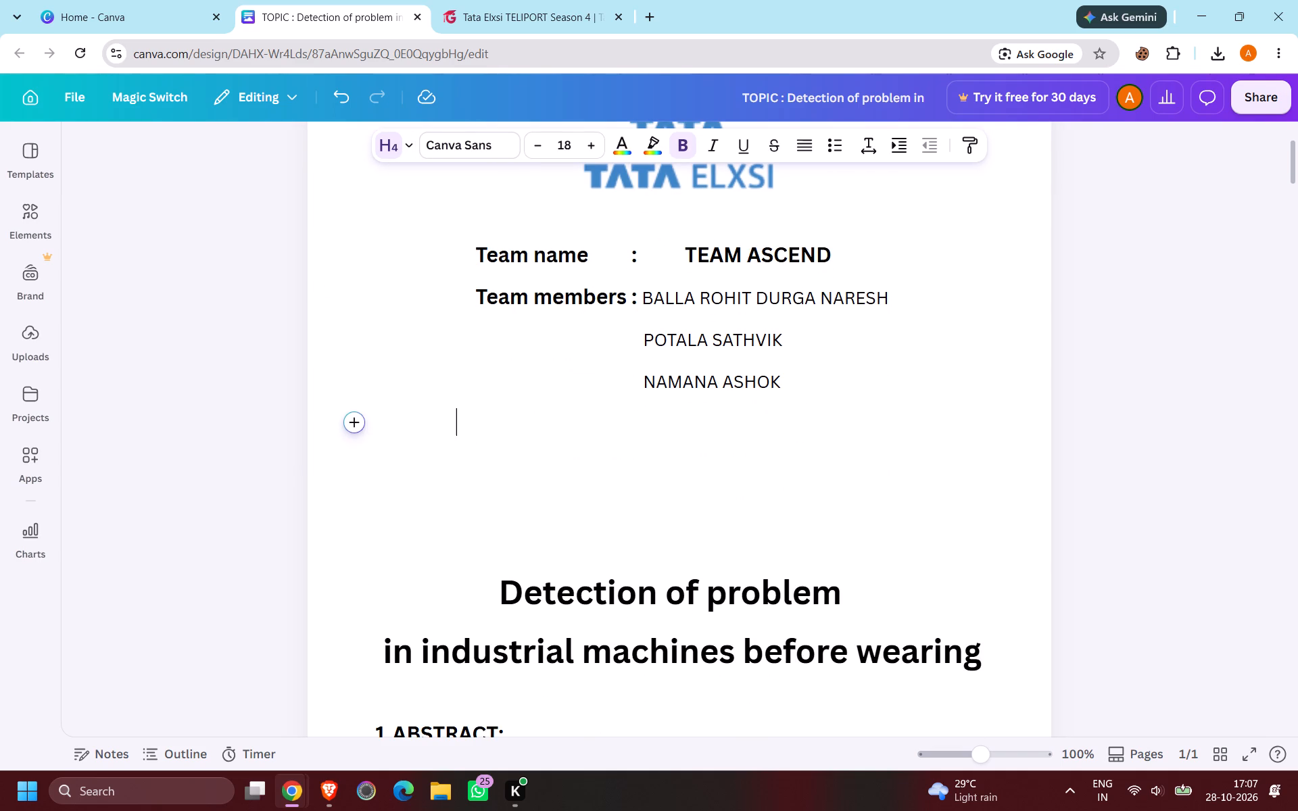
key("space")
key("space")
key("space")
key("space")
Examine the rounds section on the Tata Elxsi TELIPORT Season 4 competition page on Grad Partners.
left_click(535, 0)
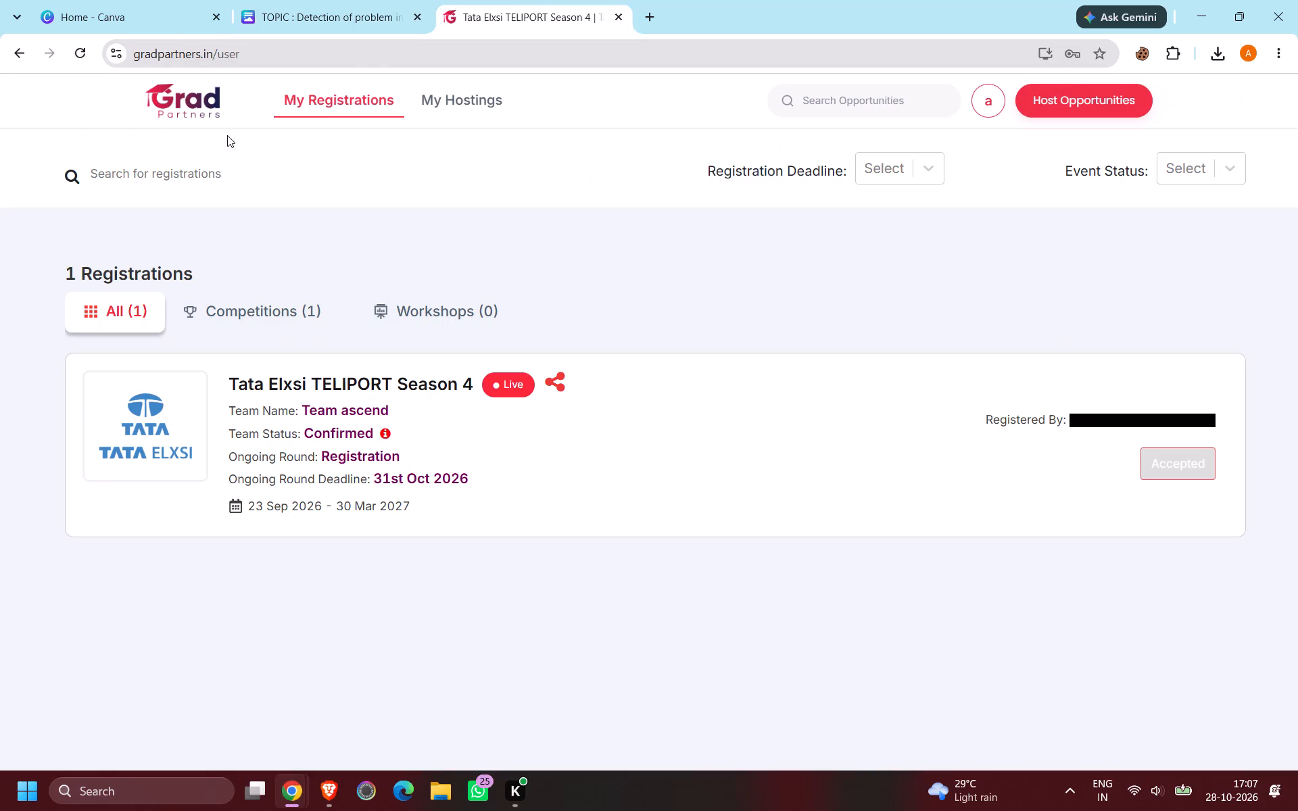
left_click(16, 51)
scroll(497, 511, "down", 1)
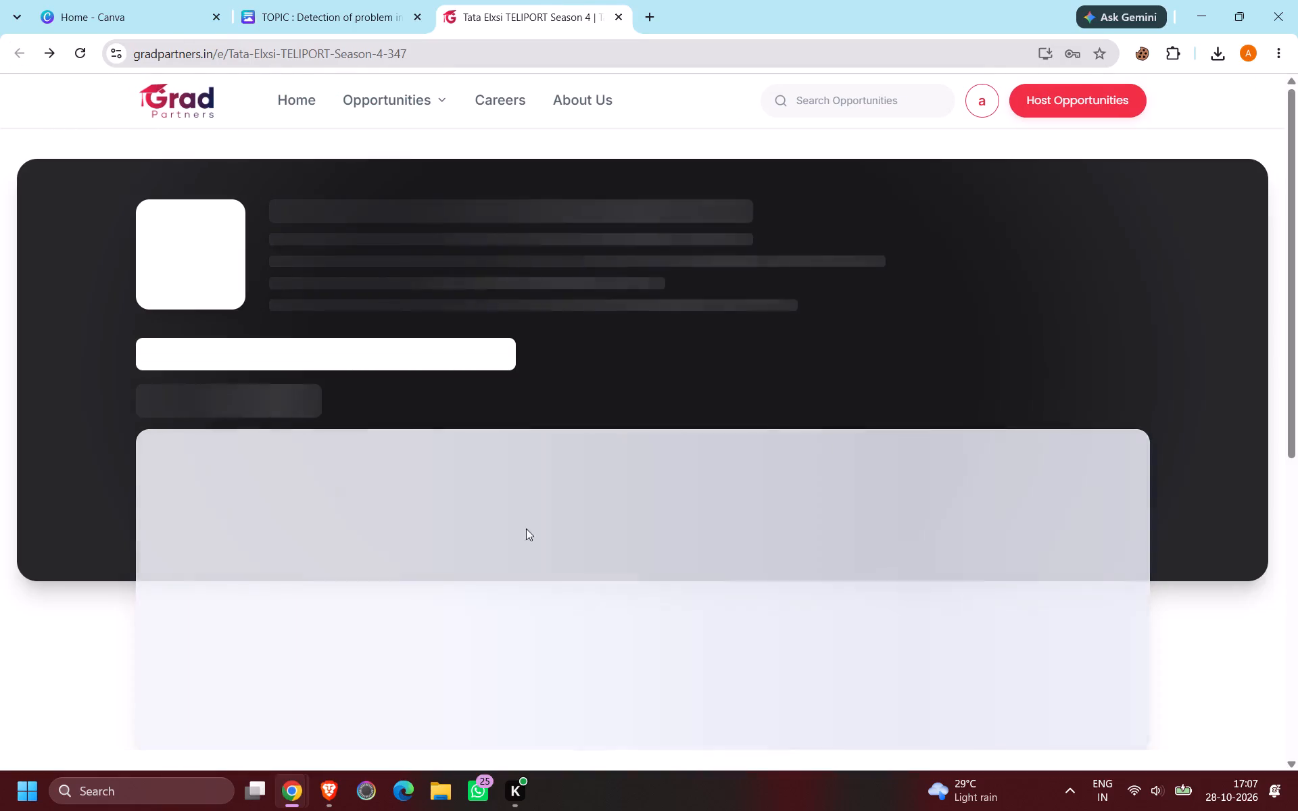
scroll(526, 529, "down", 3)
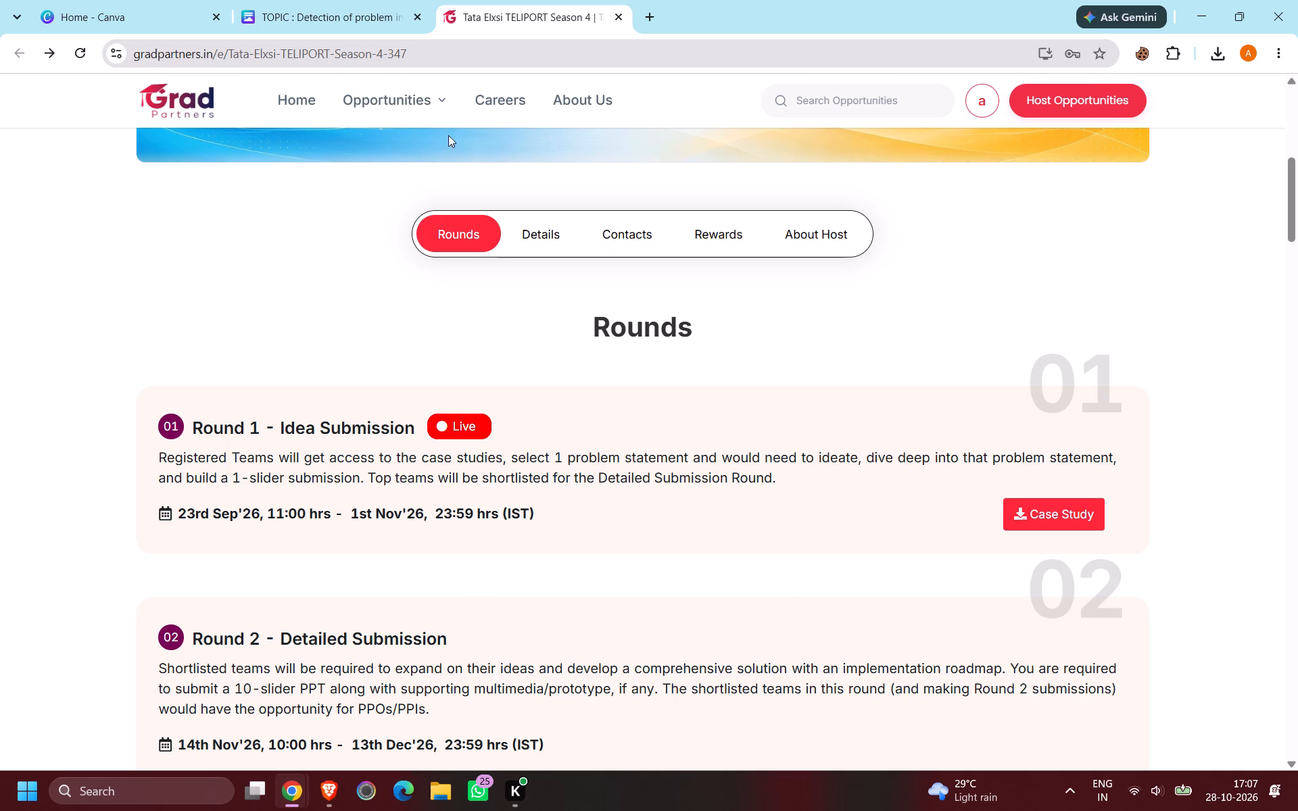
Return to the Canva document and write "Problem statement" on the indented line below the team members.
left_click(364, 8)
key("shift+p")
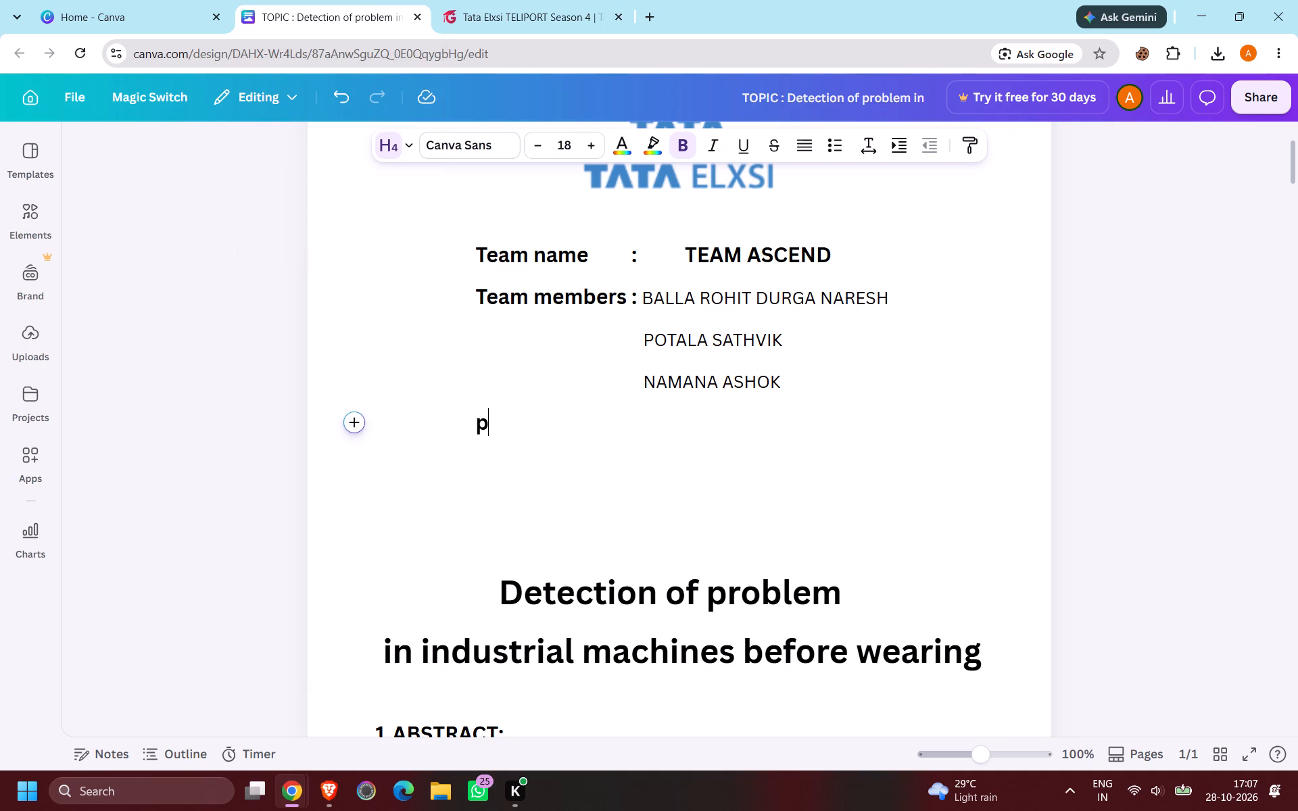
key("BackSpace")
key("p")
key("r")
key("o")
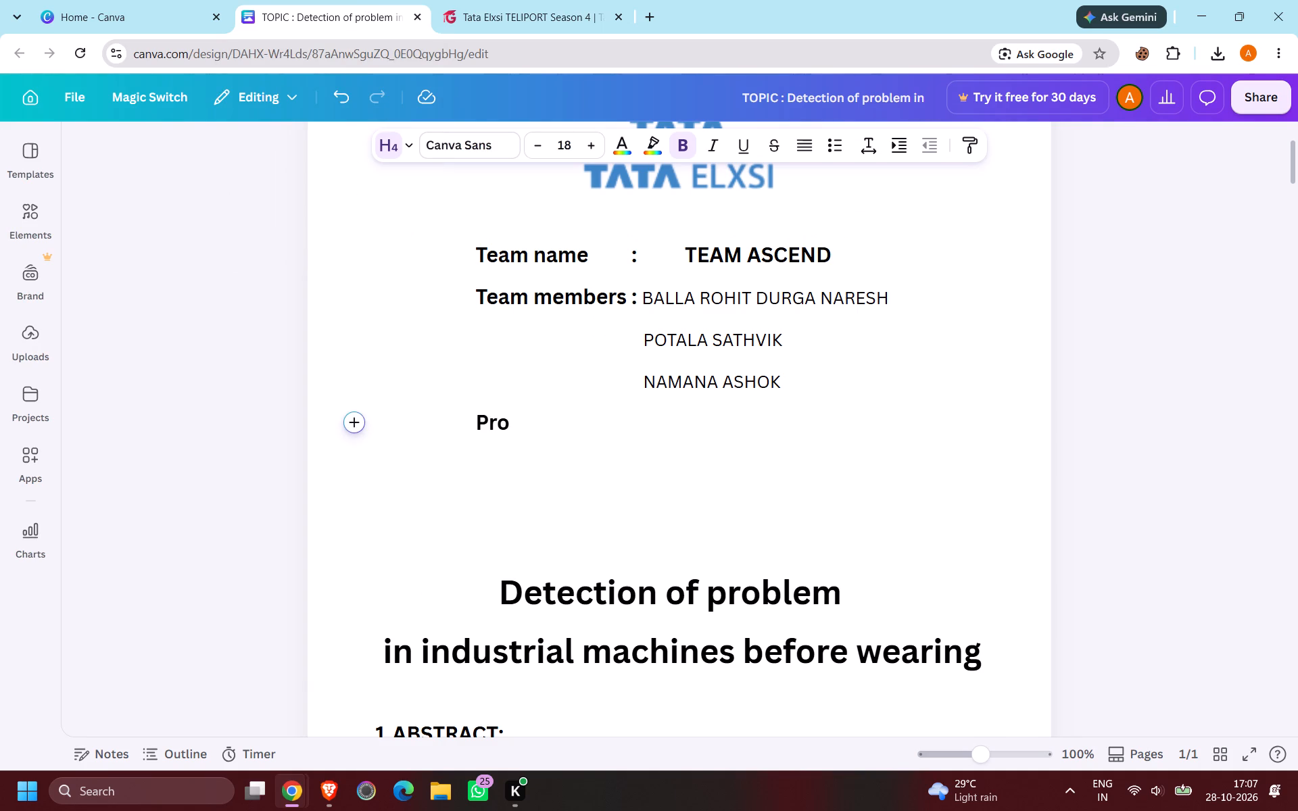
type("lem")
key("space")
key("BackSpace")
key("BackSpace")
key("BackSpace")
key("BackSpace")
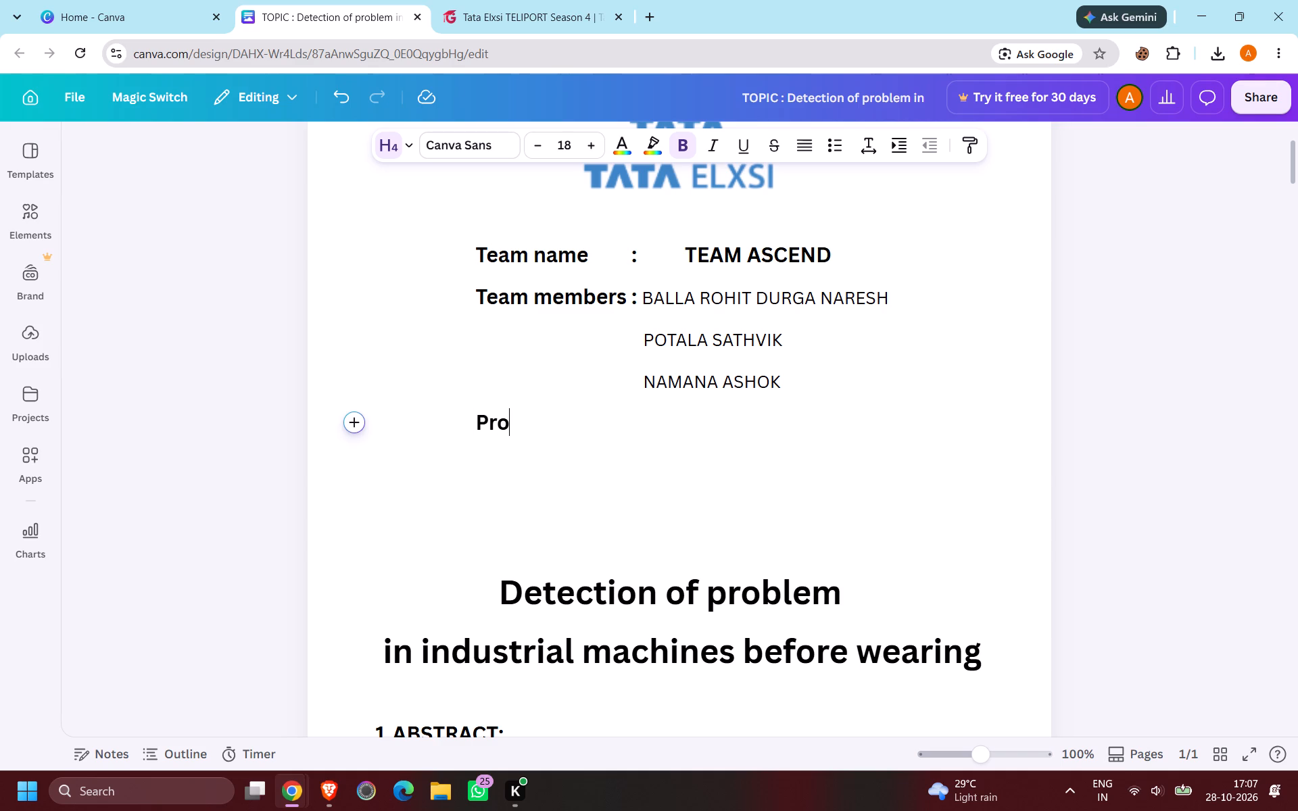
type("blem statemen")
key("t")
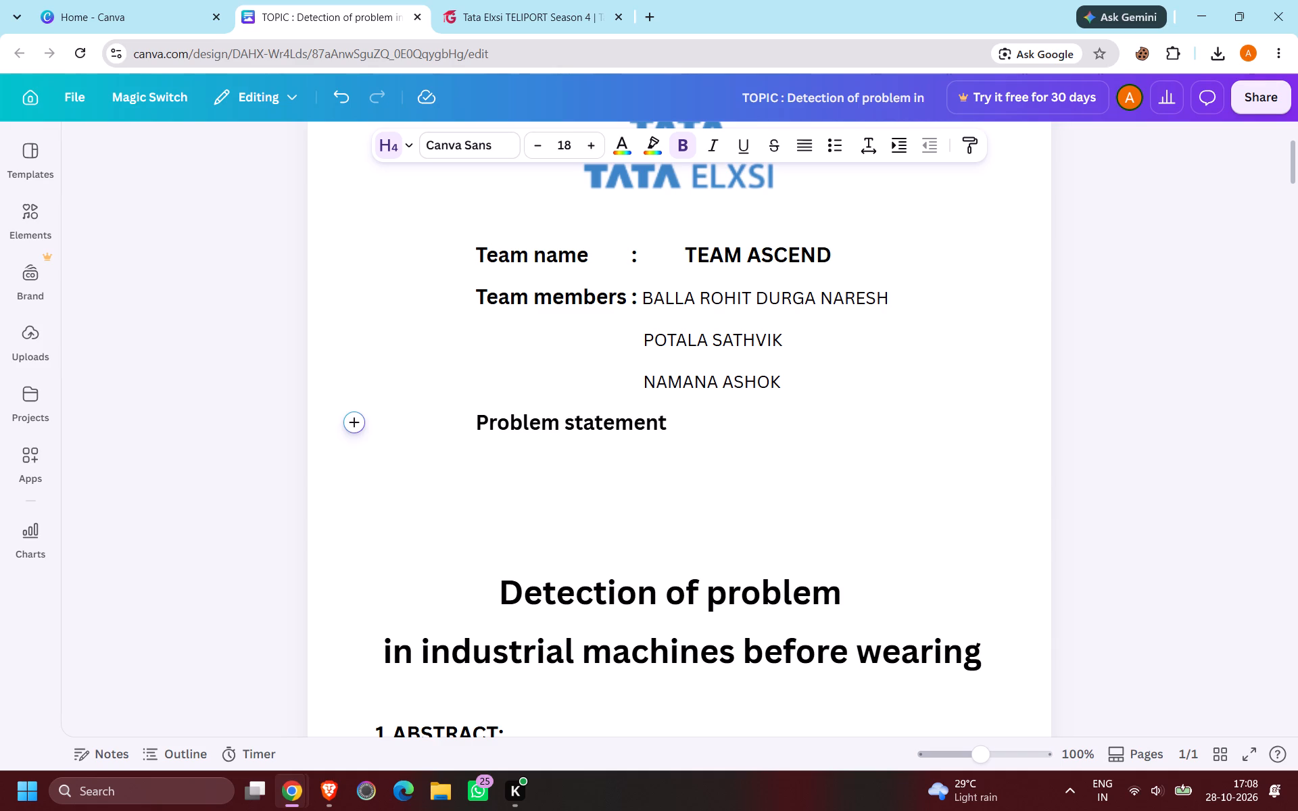
Move the "Problem statement" line two lines further down, leaving blank lines below the team members.
left_click(473, 418)
key("Return")
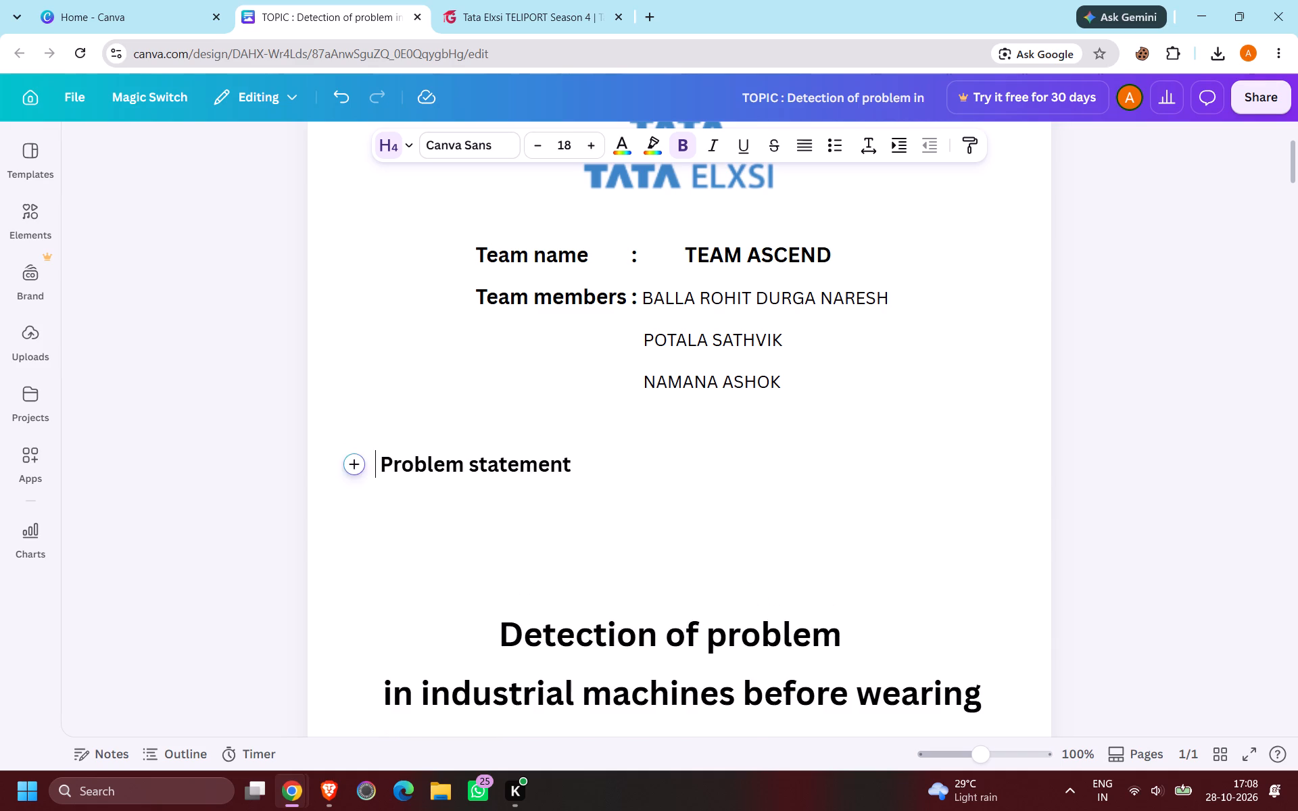
key("Return")
Delete the space-filled blank line directly above the title "Detection of problem in industrial machines before wearing".
left_click(524, 640)
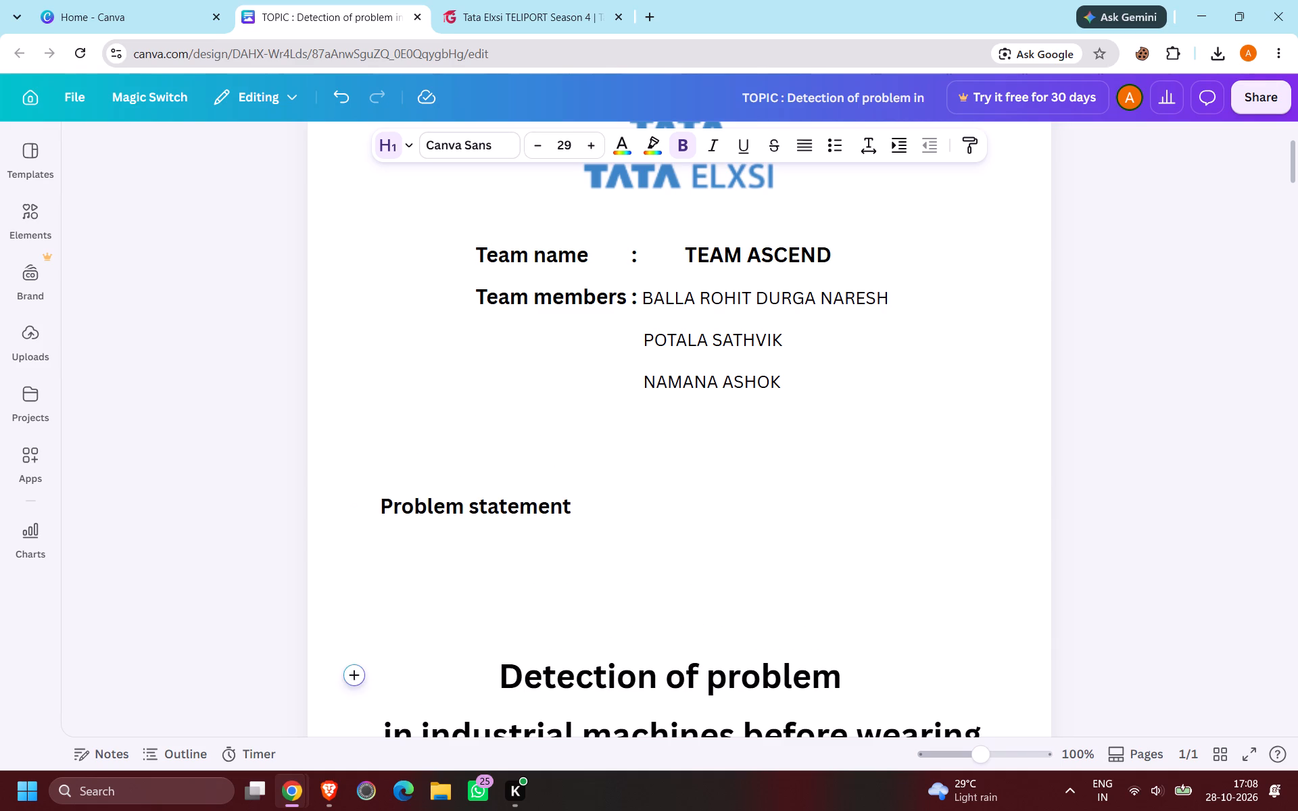
left_click(478, 633)
key("backslash")
key("BackSpace")
key("BackSpace")
key("BackSpace")
key("BackSpace")
key("BackSpace")
key("BackSpace")
key("BackSpace")
key("BackSpace")
key("BackSpace")
key("BackSpace")
key("BackSpace")
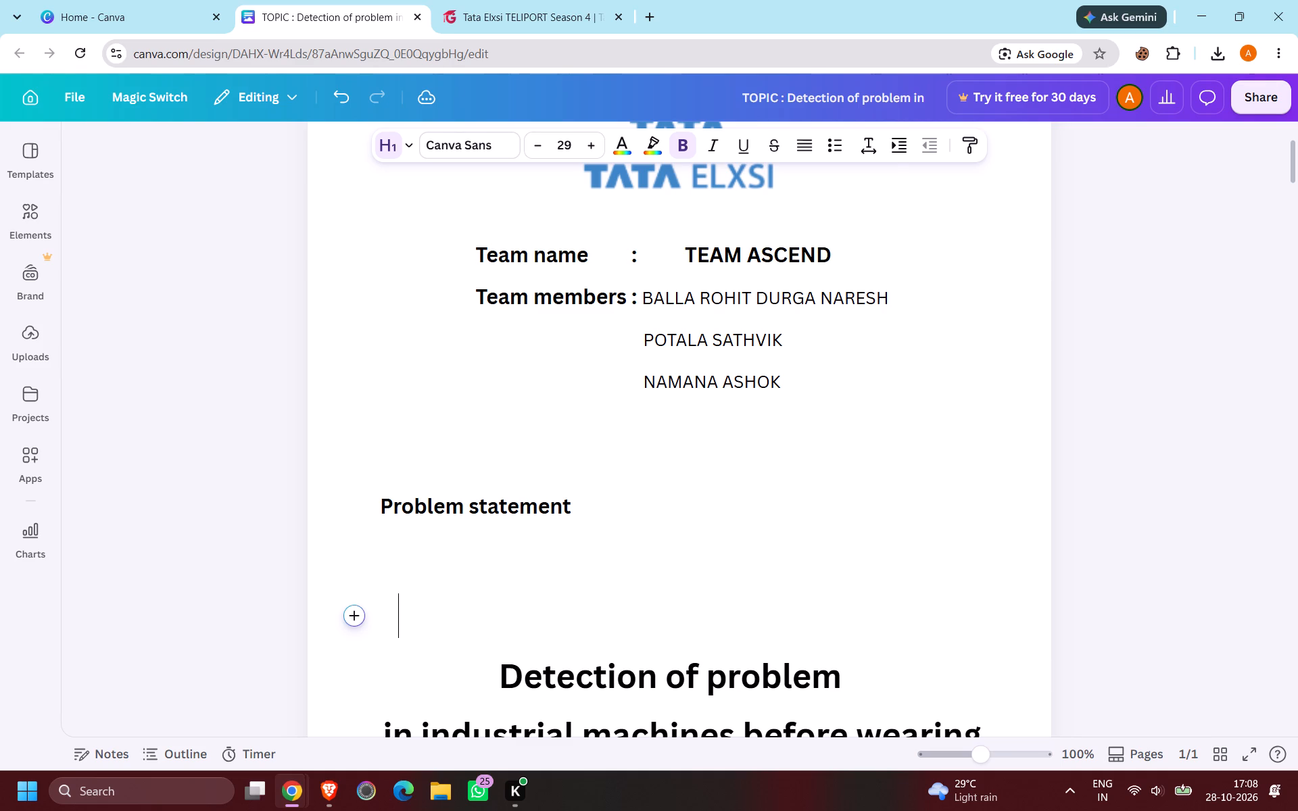
key("BackSpace")
key("BackSpace")
key("BackSpace")
key("BackSpace")
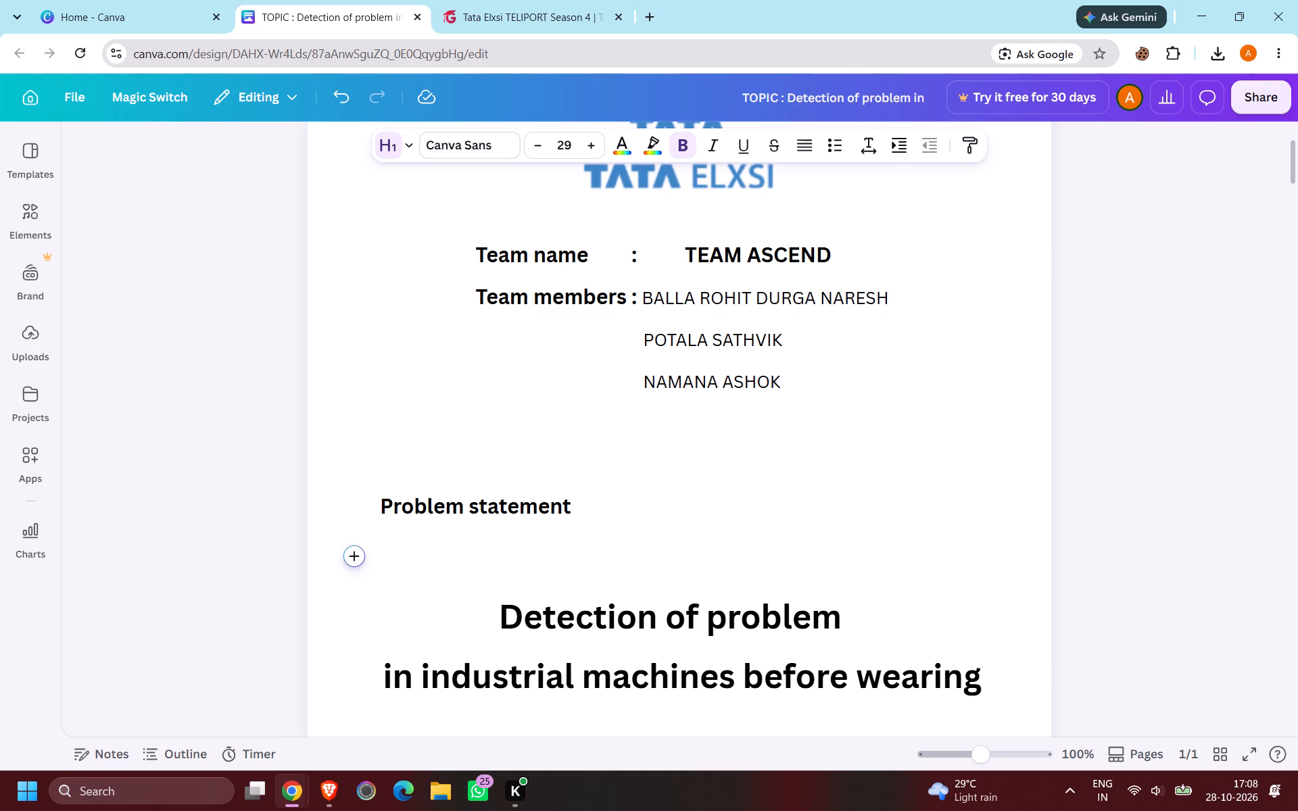
Add a spaced colon after the "Problem statement" label.
left_click(380, 504)
left_click(612, 514)
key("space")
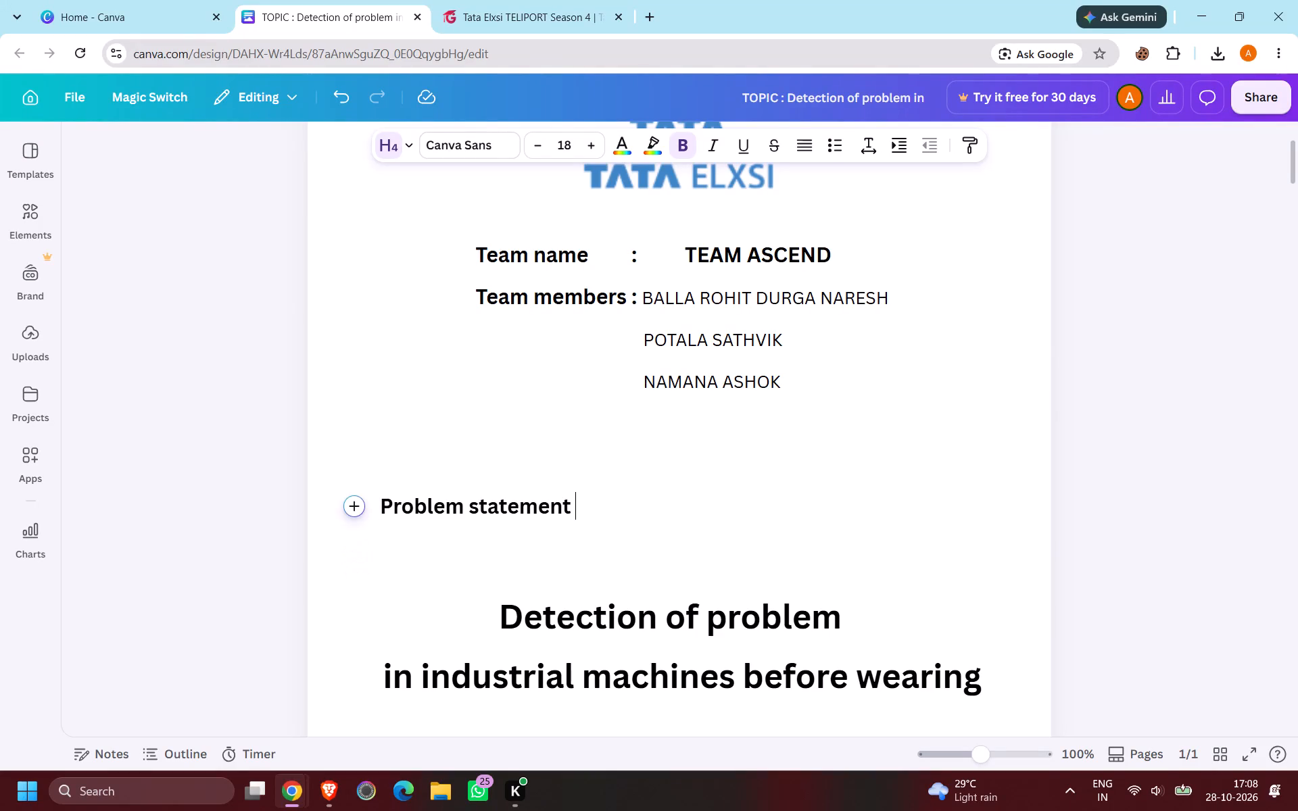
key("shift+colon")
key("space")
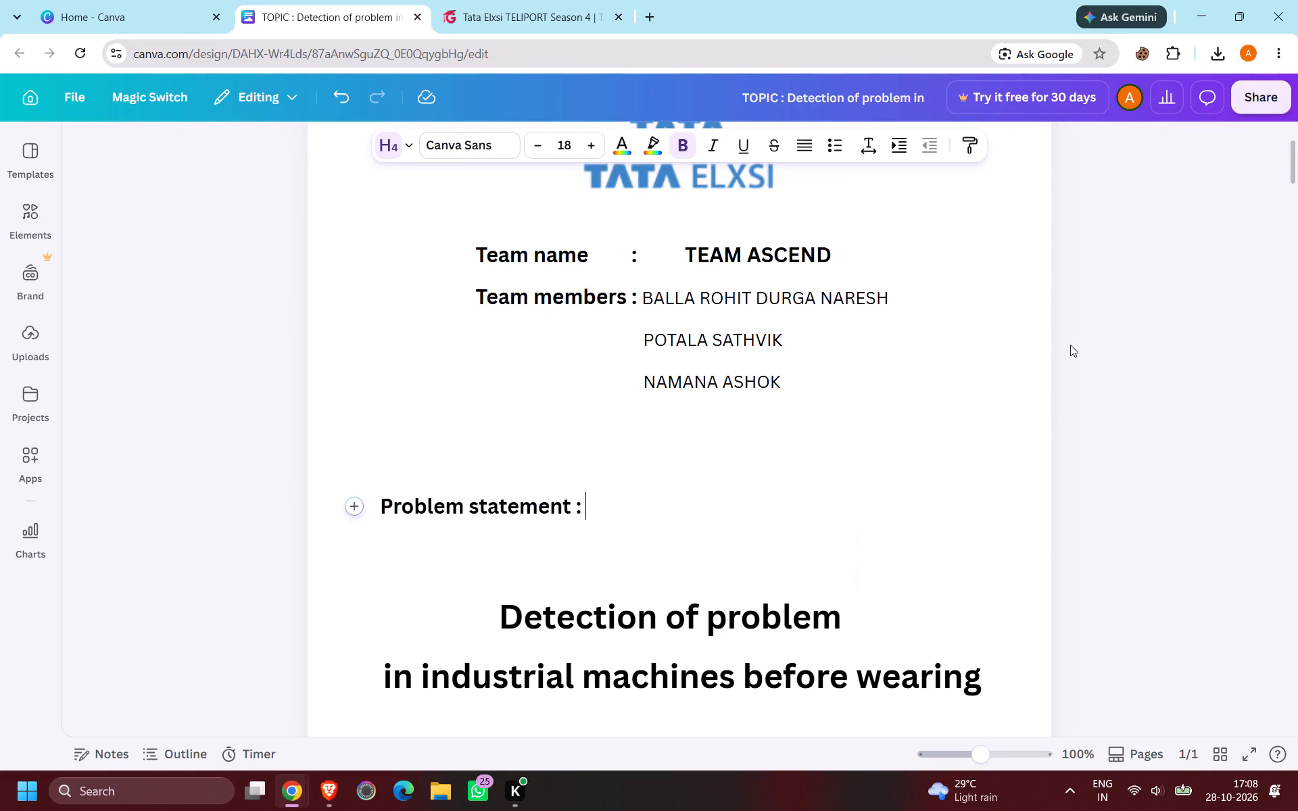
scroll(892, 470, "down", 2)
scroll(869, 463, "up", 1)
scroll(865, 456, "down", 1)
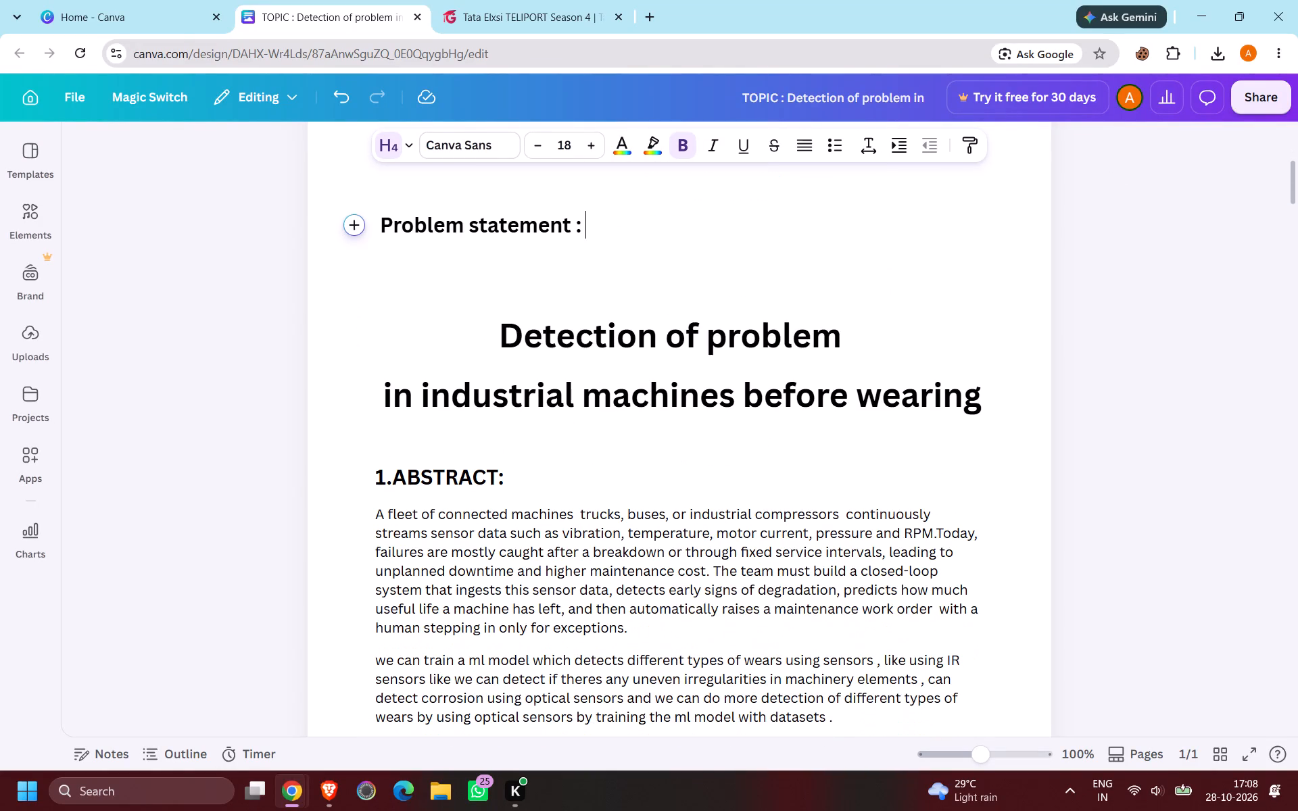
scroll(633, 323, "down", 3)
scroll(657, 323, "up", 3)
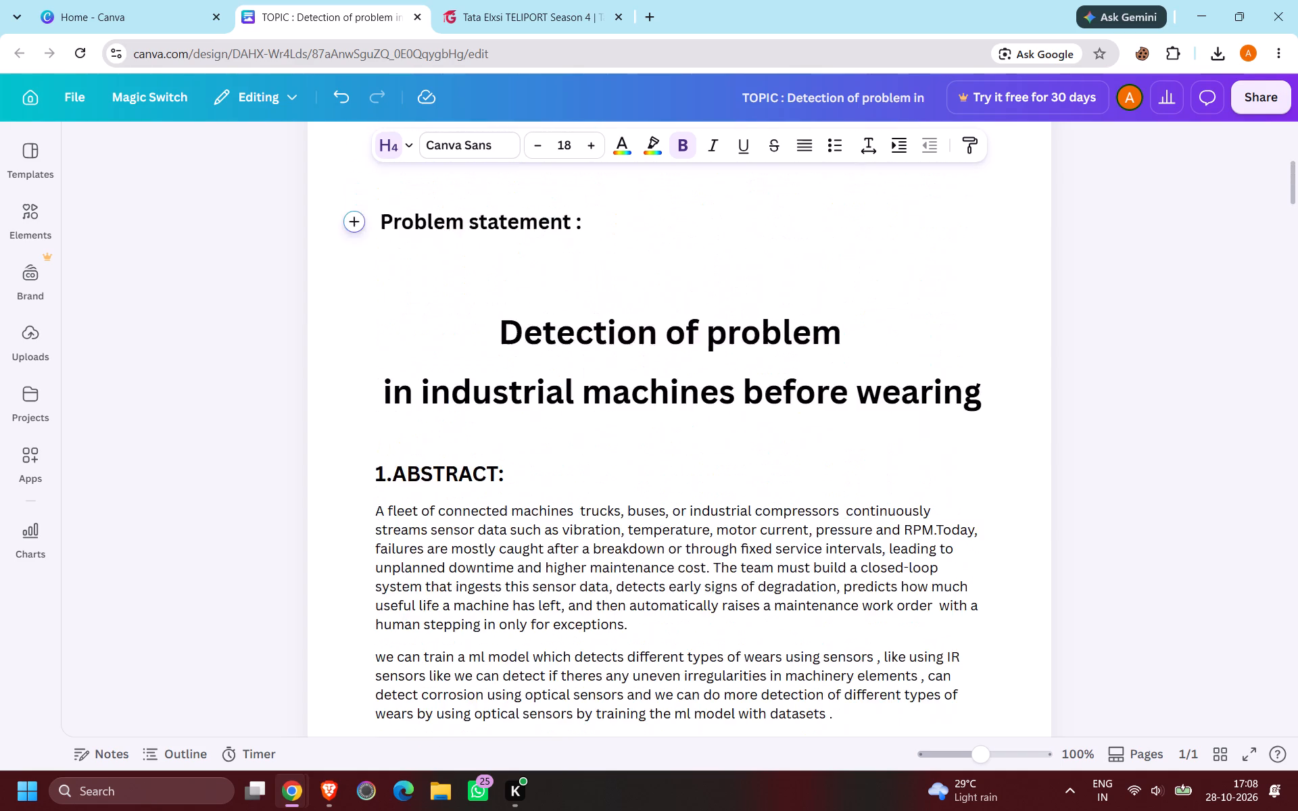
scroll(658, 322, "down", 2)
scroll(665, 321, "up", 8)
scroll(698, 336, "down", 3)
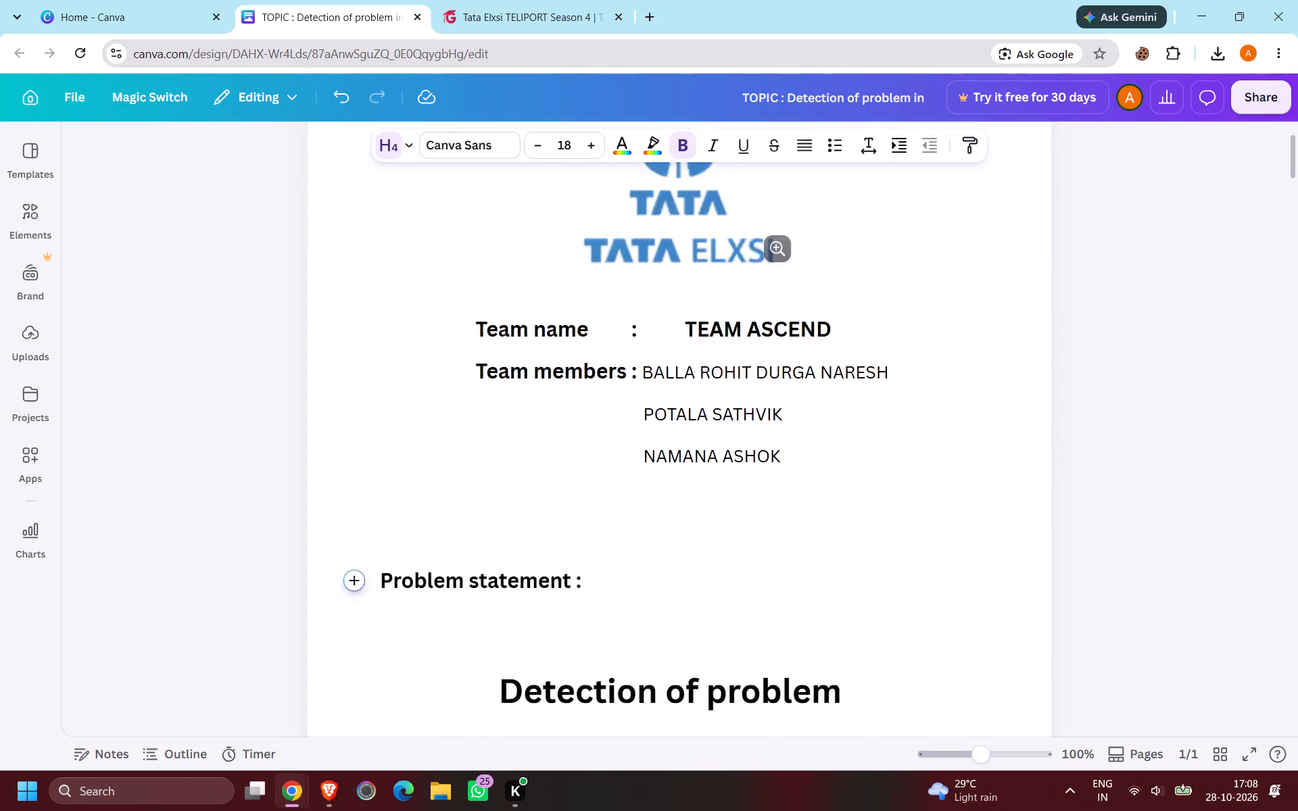
Add blank lines below the conclusion paragraph at the end of the document.
scroll(761, 393, "down", 20)
scroll(761, 393, "down", 12)
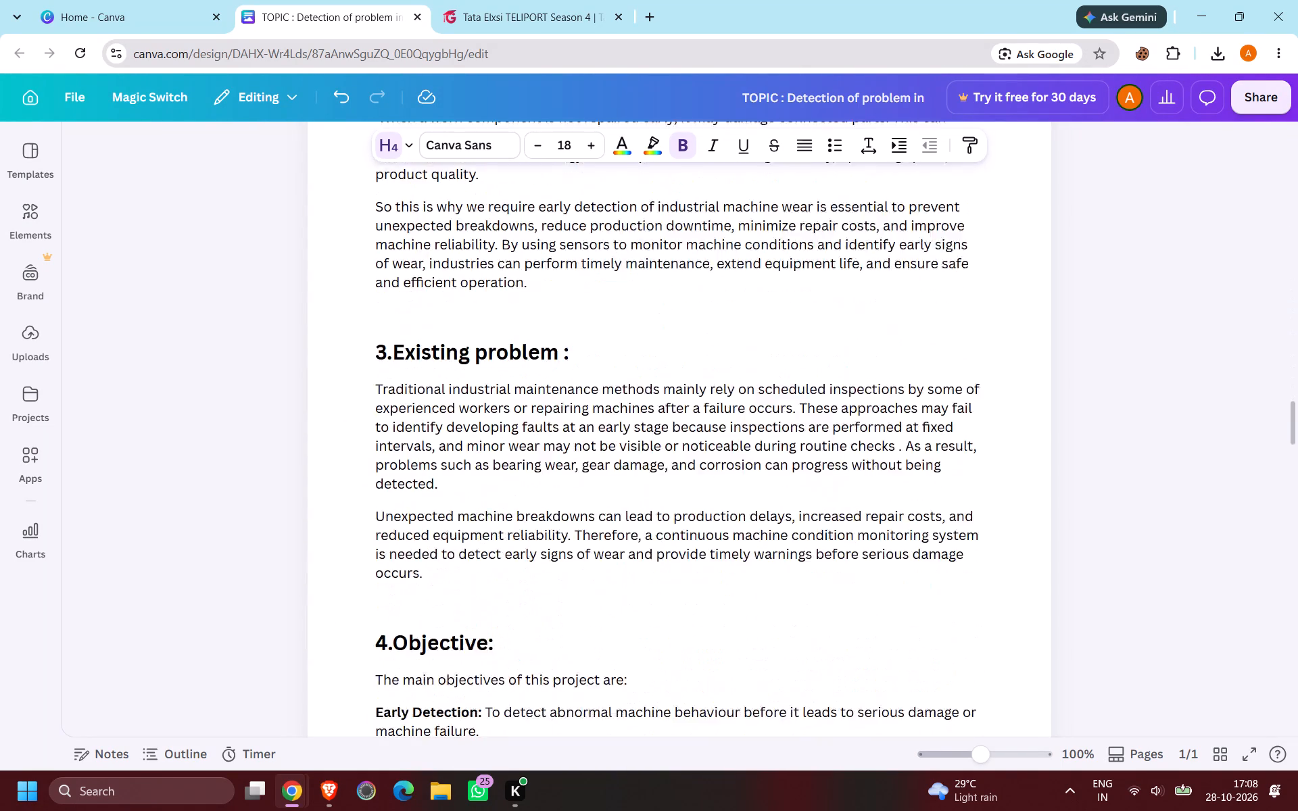
scroll(798, 422, "down", 20)
scroll(798, 422, "down", 7)
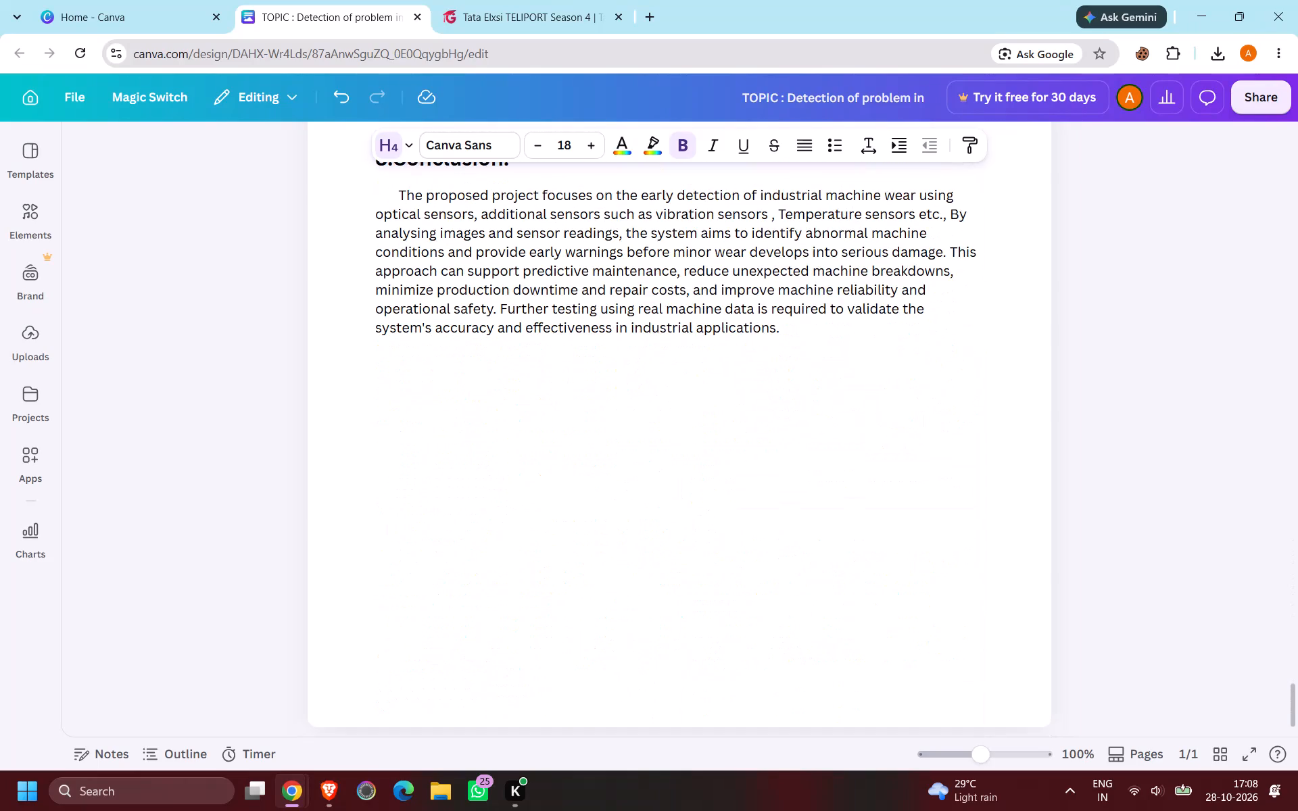
scroll(813, 419, "up", 4)
scroll(813, 419, "down", 4)
left_click(816, 318)
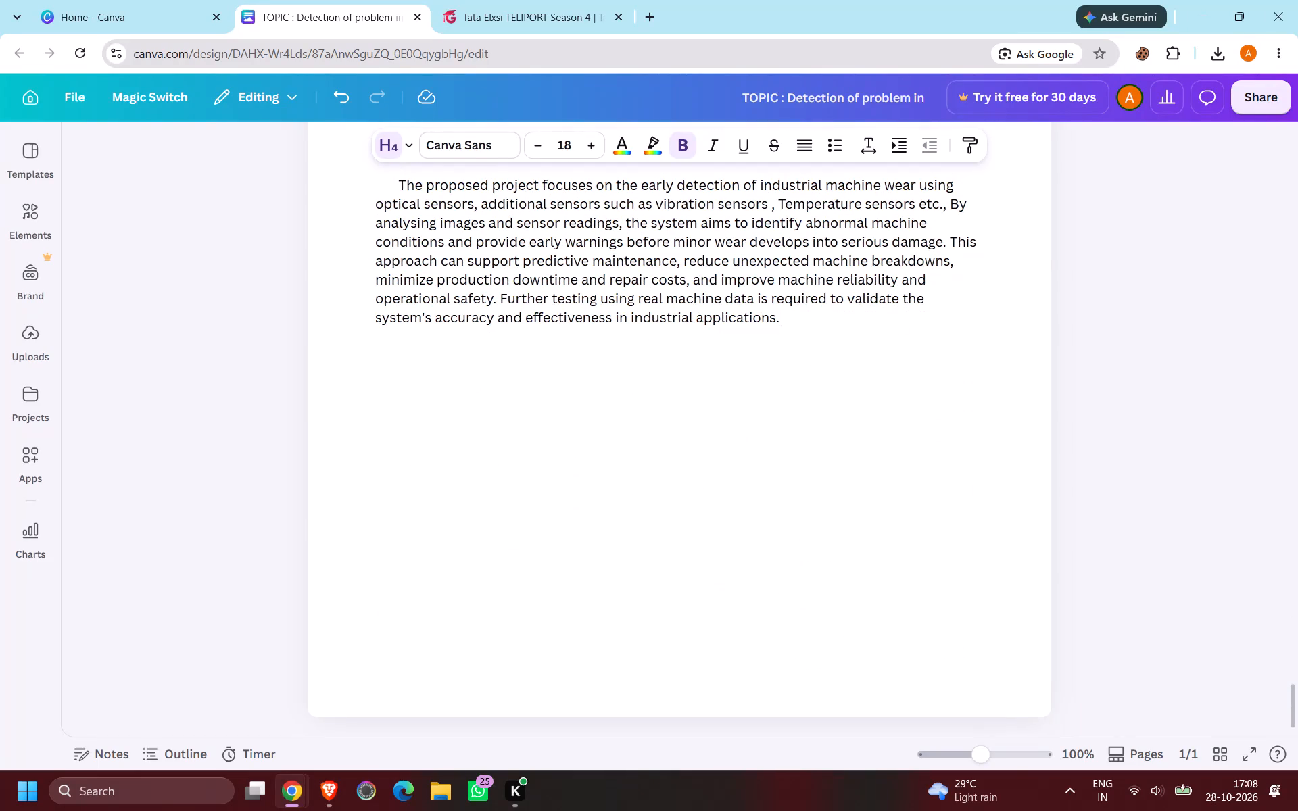
key("Return")
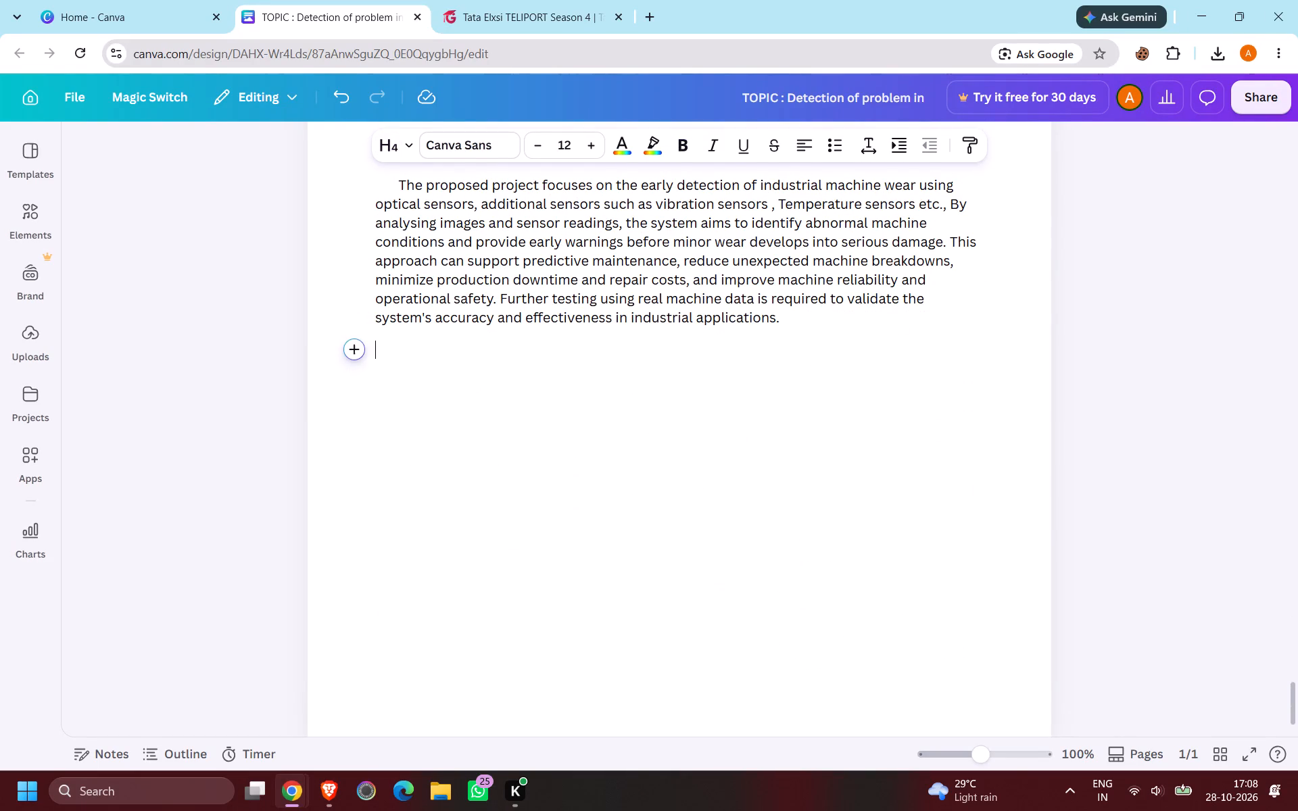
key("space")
key("Return")
key("Return")
Write "THANK" below the conclusion paragraph, indented with spaces towards the middle of the page.
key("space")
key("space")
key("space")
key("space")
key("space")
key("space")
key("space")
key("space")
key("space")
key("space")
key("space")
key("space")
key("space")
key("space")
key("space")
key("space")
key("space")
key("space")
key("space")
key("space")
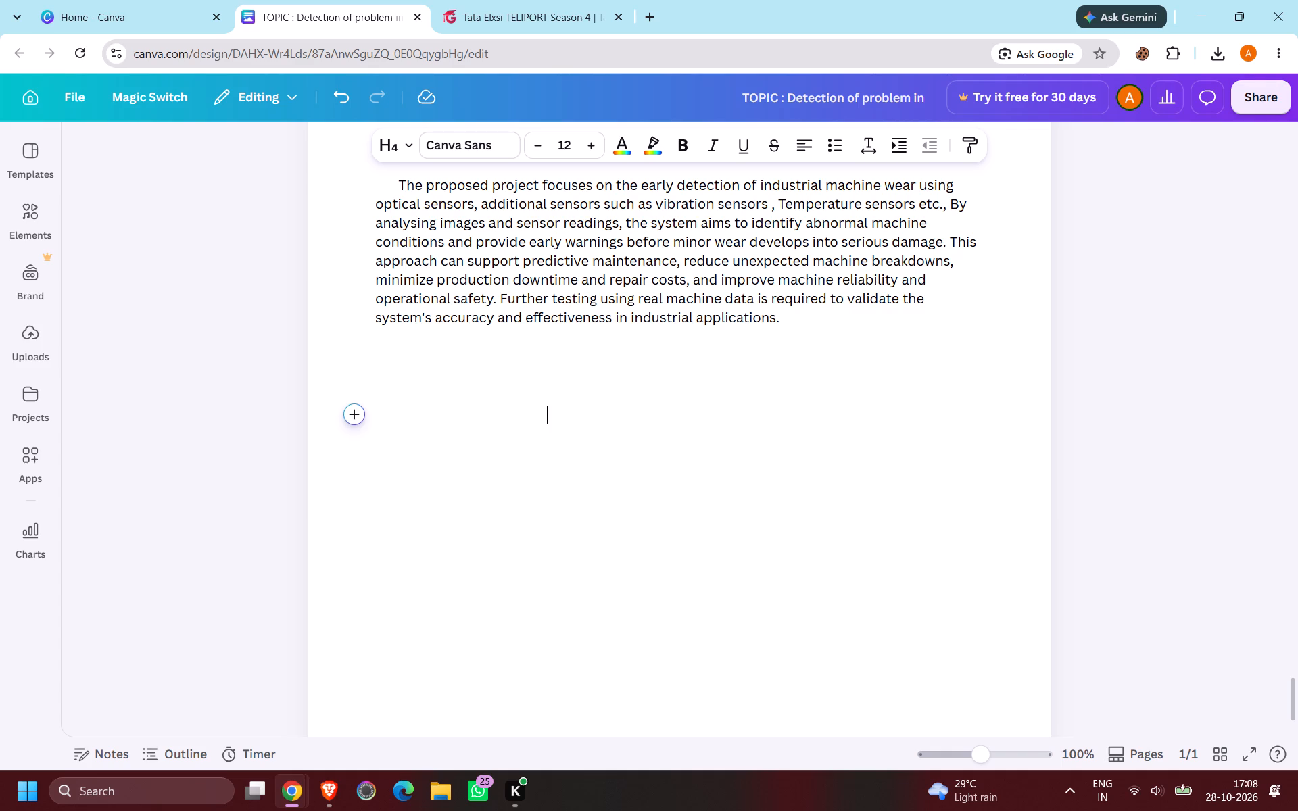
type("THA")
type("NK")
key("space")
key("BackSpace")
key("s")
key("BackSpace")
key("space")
Shift "THANK" further towards the page centre by adding more spaces in front of it.
left_click(539, 413)
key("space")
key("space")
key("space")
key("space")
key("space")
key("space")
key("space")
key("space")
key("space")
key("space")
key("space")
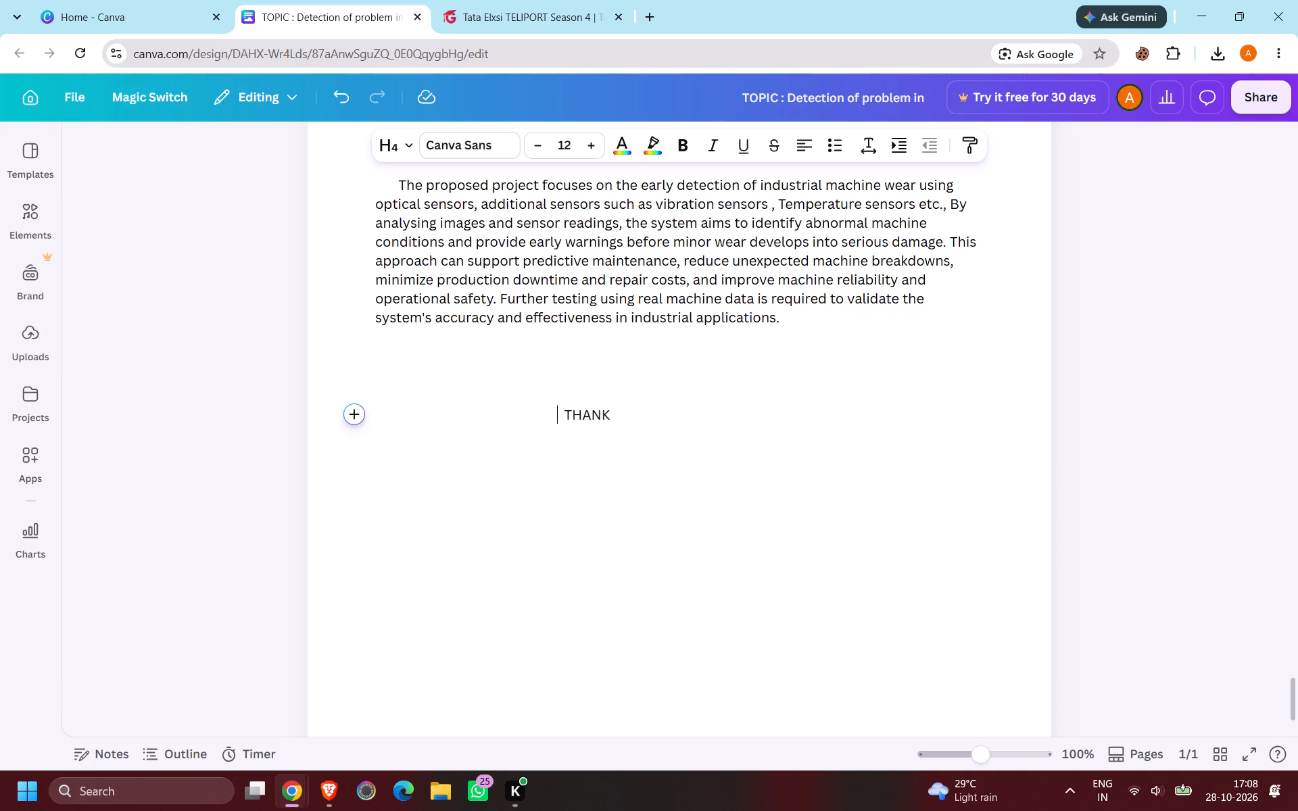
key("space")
left_click(671, 419)
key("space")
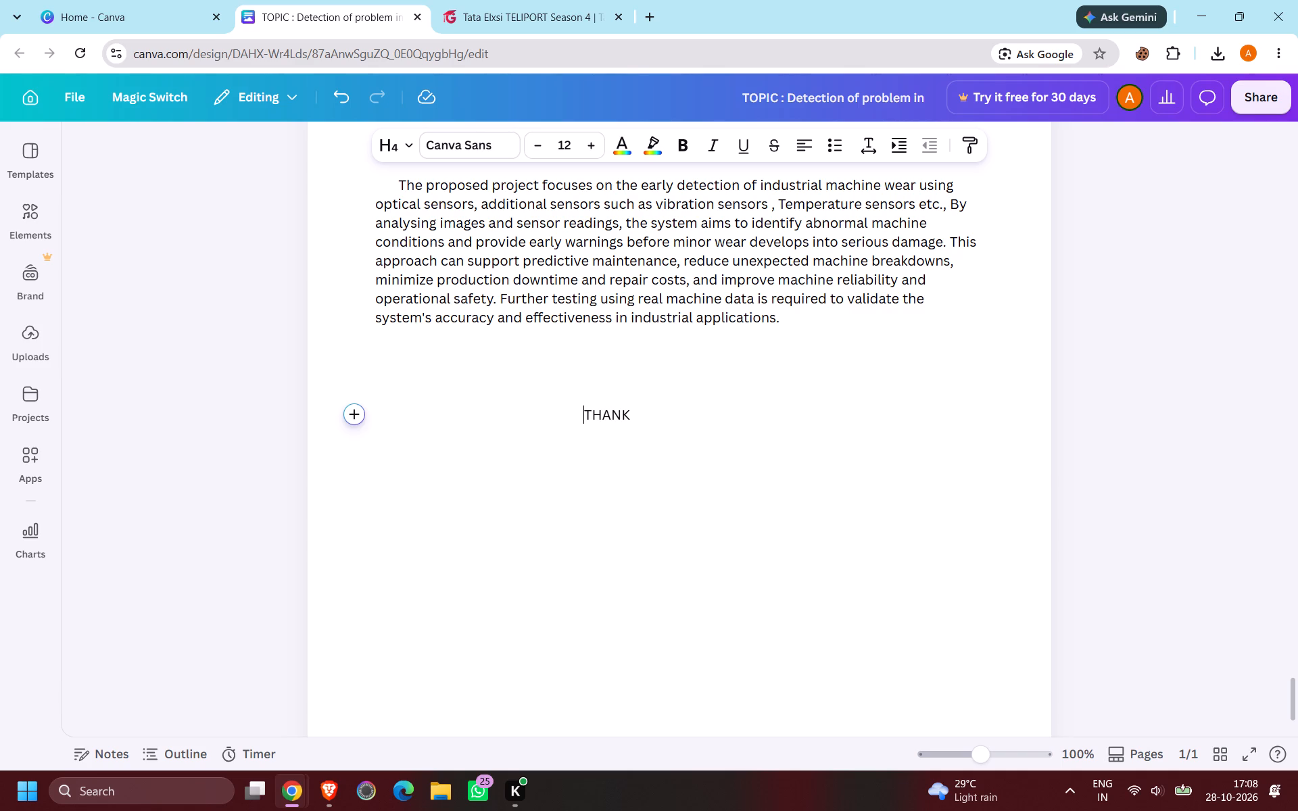
left_click(585, 411)
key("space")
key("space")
Complete the closing line with "YOU" so it reads "THANK YOU".
left_click(656, 410)
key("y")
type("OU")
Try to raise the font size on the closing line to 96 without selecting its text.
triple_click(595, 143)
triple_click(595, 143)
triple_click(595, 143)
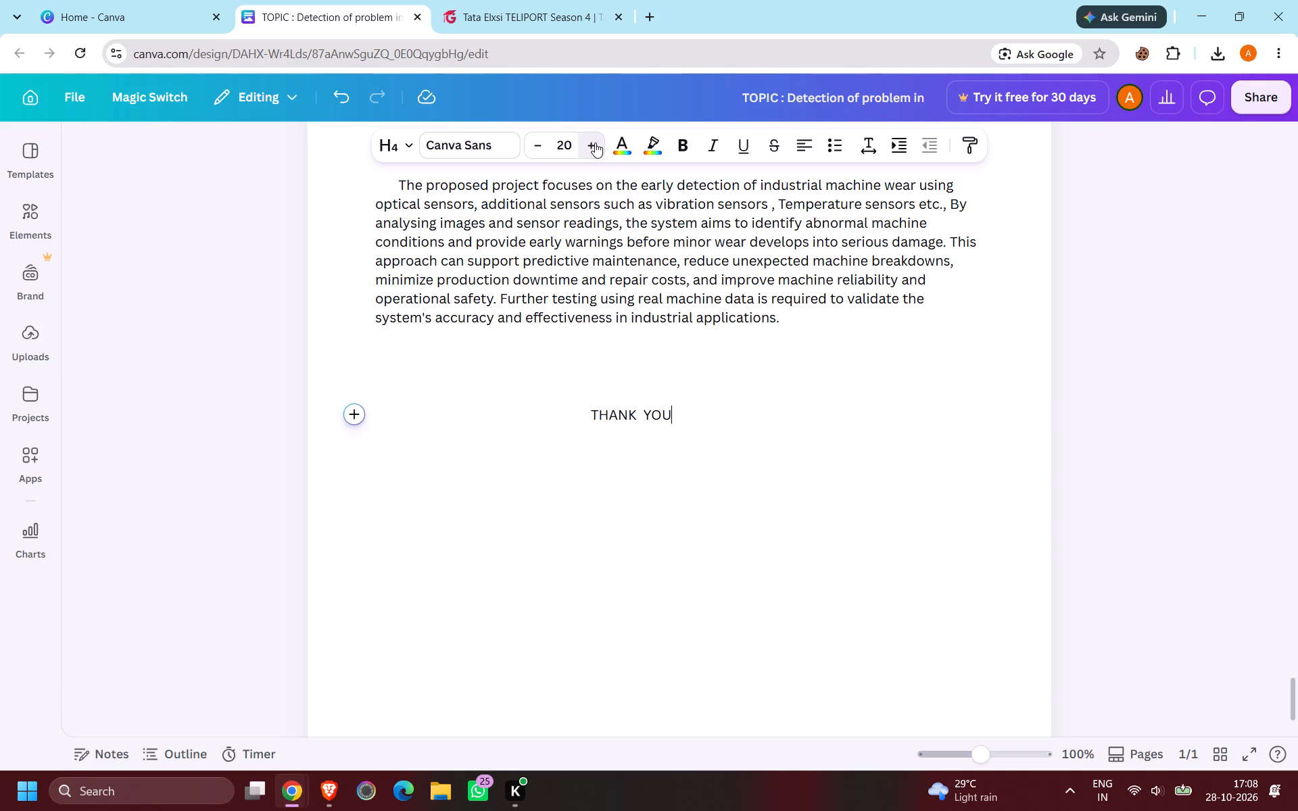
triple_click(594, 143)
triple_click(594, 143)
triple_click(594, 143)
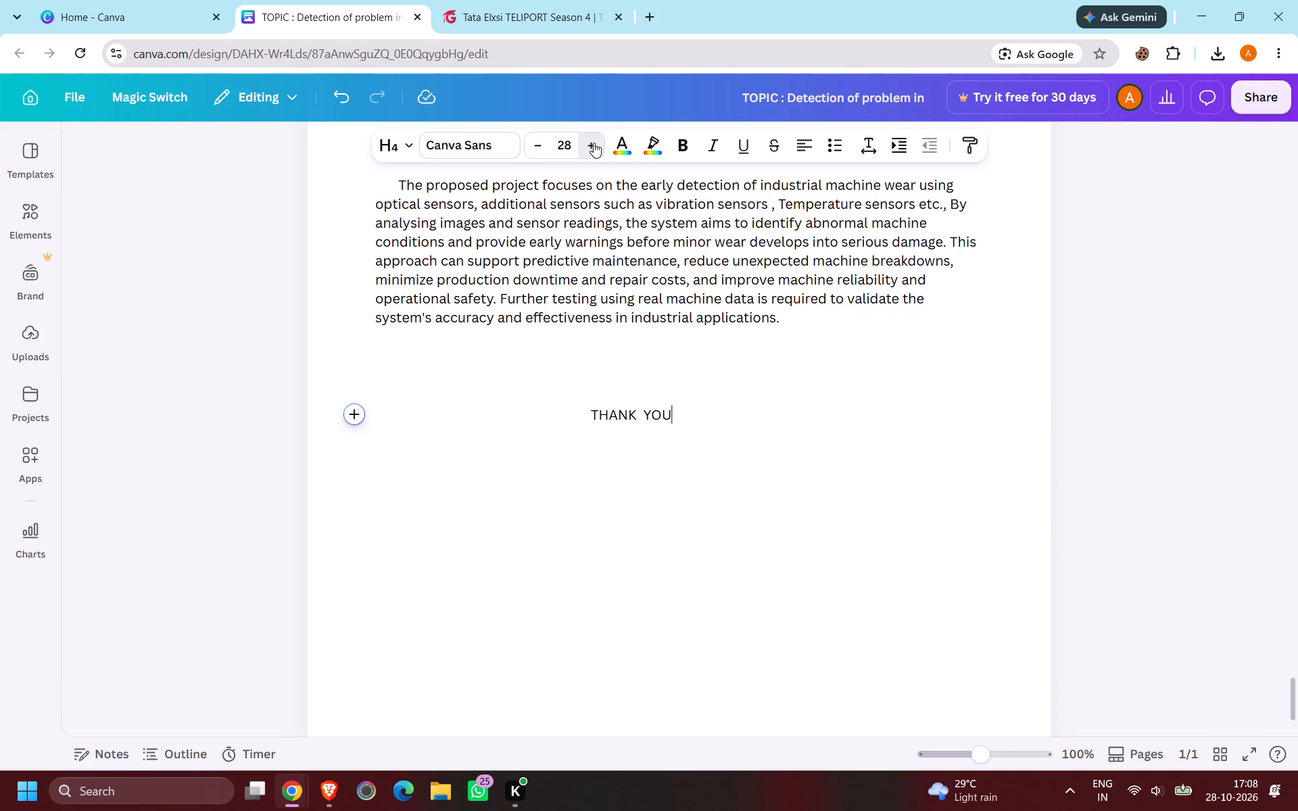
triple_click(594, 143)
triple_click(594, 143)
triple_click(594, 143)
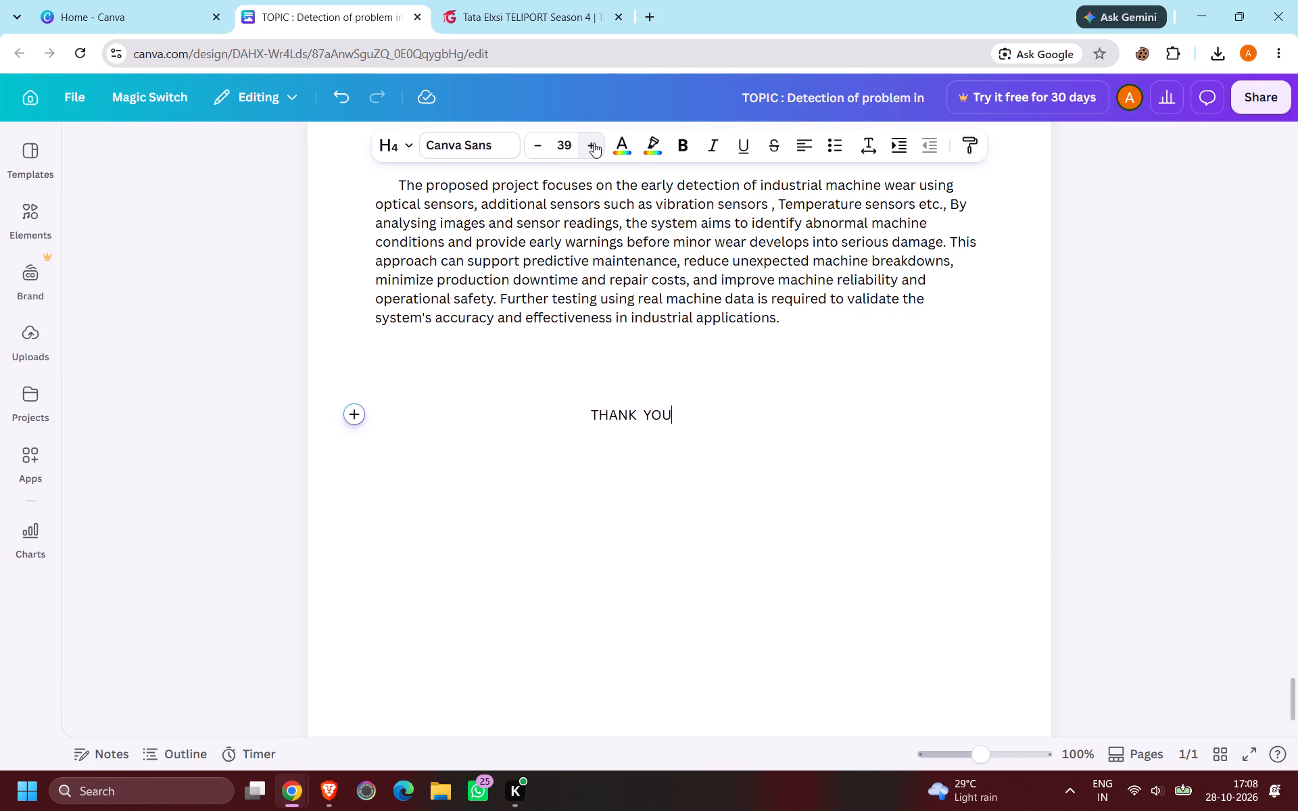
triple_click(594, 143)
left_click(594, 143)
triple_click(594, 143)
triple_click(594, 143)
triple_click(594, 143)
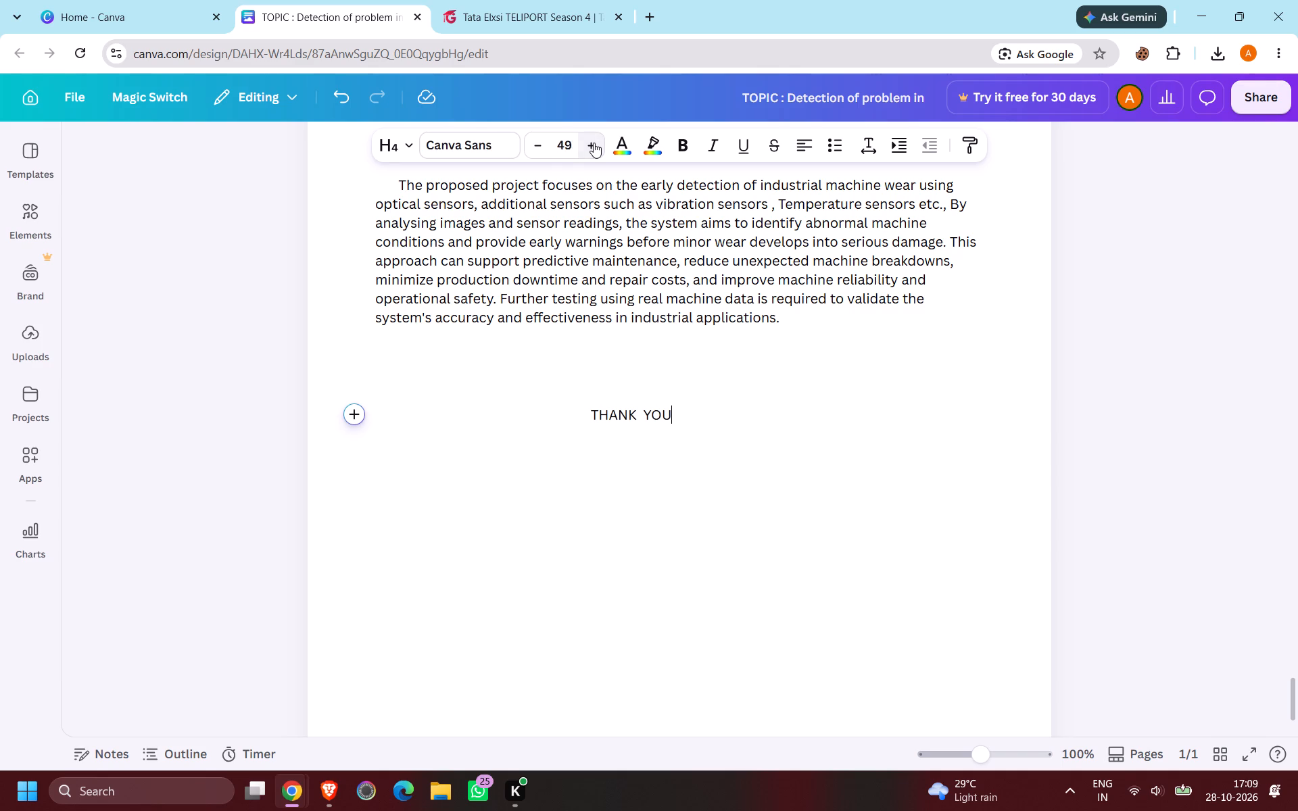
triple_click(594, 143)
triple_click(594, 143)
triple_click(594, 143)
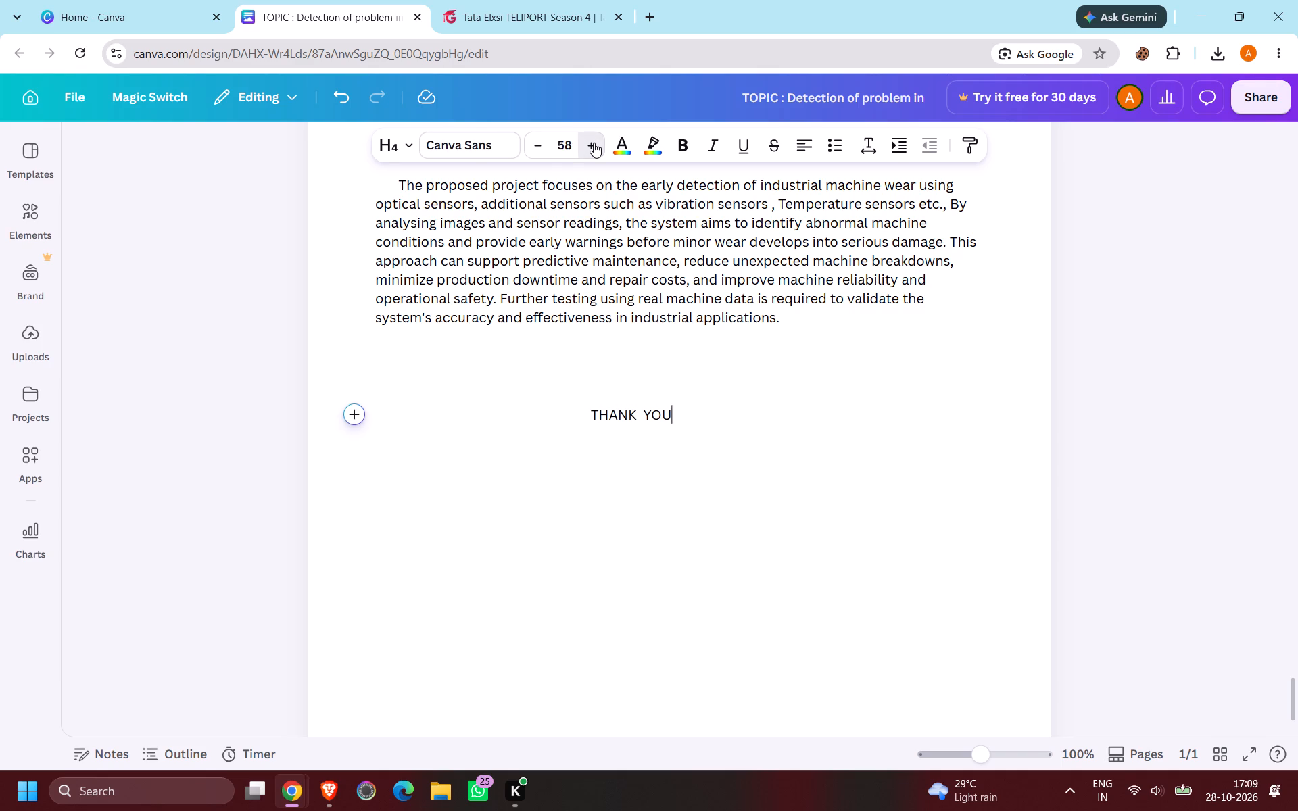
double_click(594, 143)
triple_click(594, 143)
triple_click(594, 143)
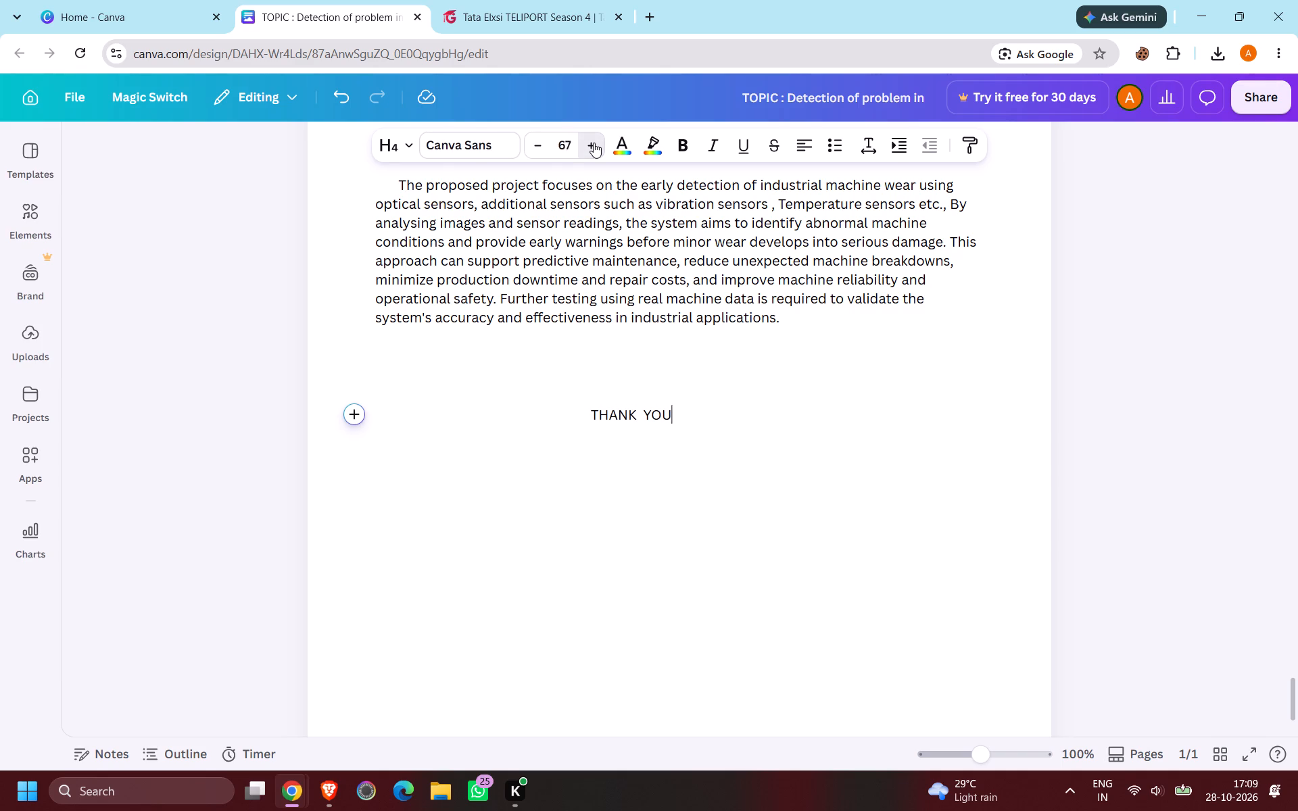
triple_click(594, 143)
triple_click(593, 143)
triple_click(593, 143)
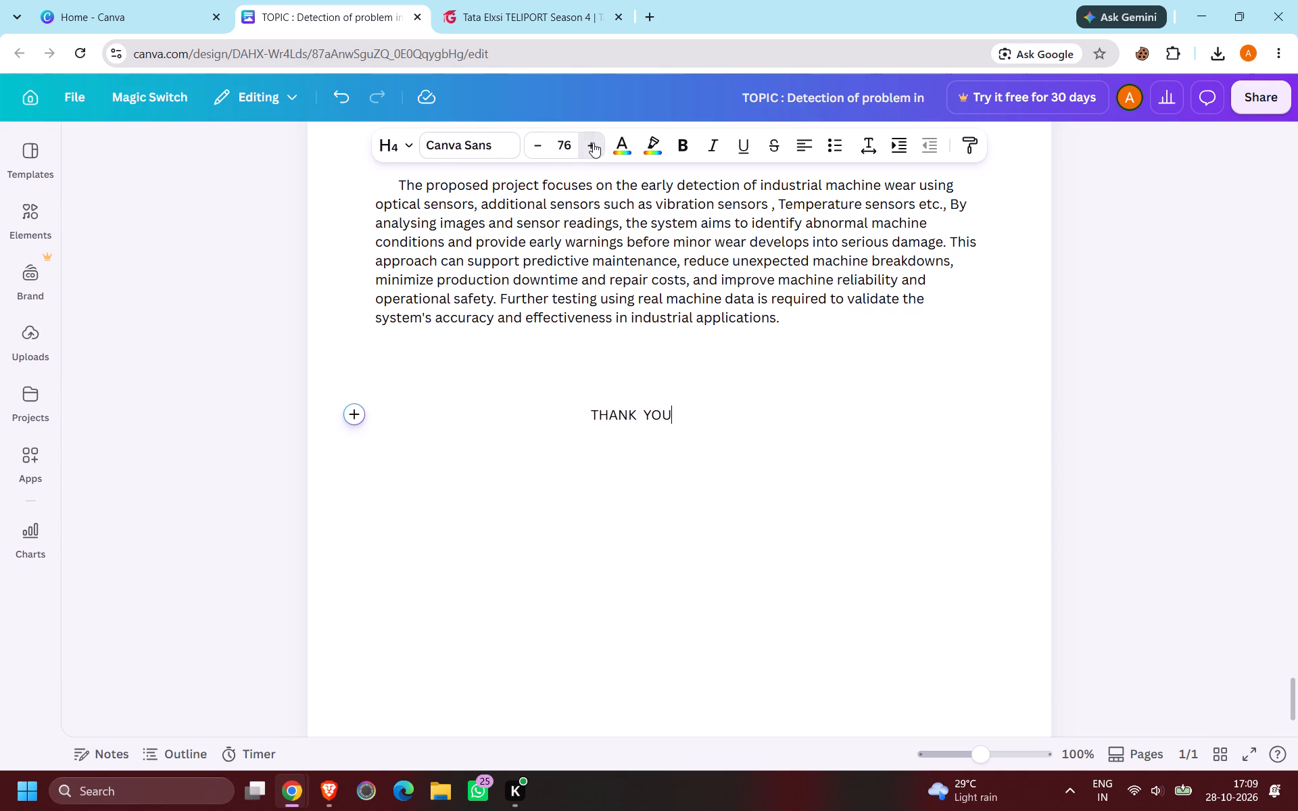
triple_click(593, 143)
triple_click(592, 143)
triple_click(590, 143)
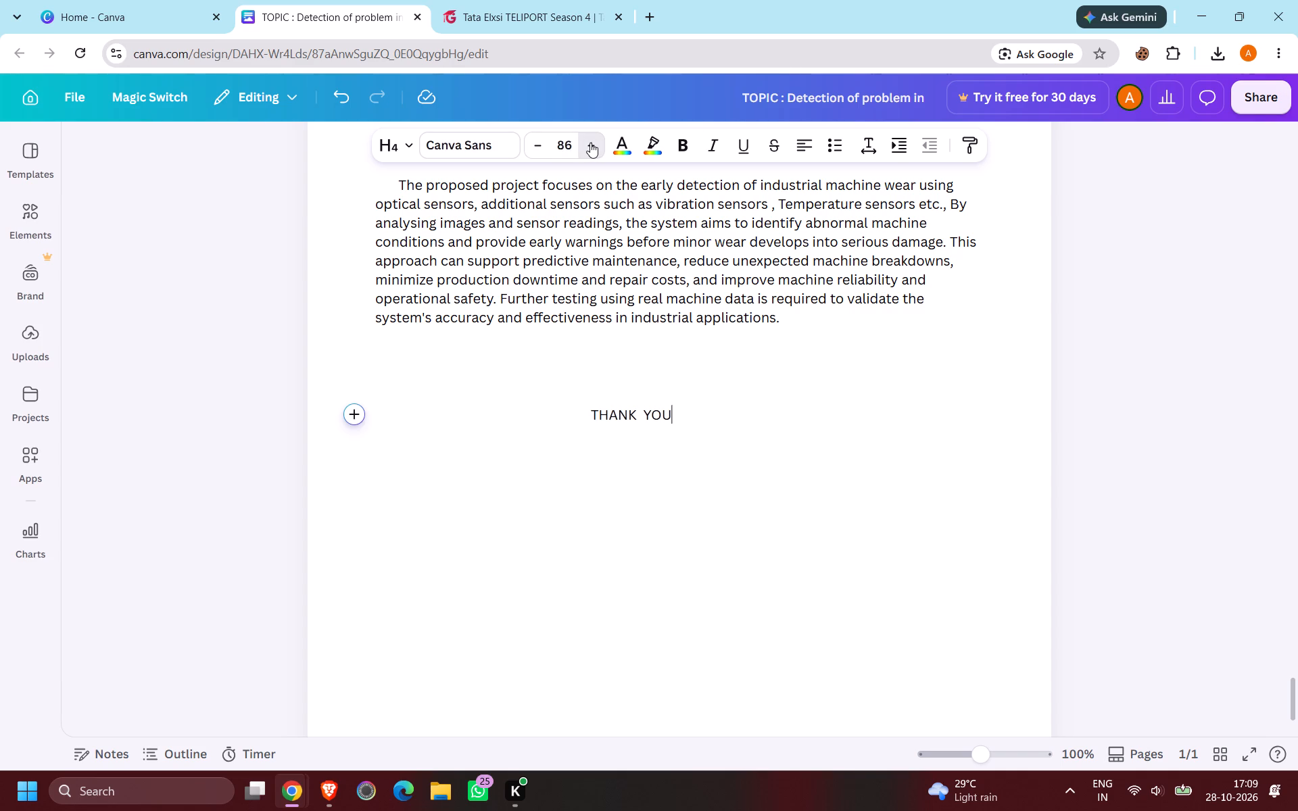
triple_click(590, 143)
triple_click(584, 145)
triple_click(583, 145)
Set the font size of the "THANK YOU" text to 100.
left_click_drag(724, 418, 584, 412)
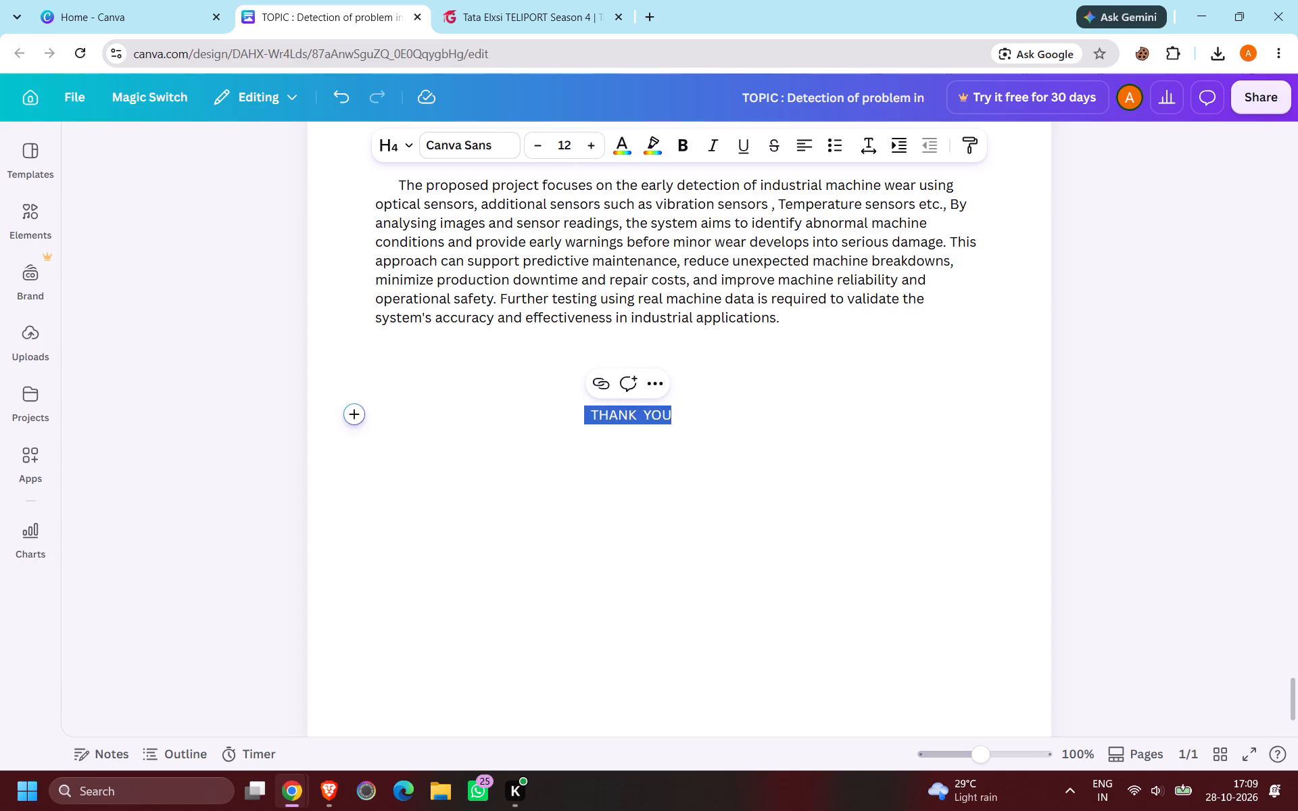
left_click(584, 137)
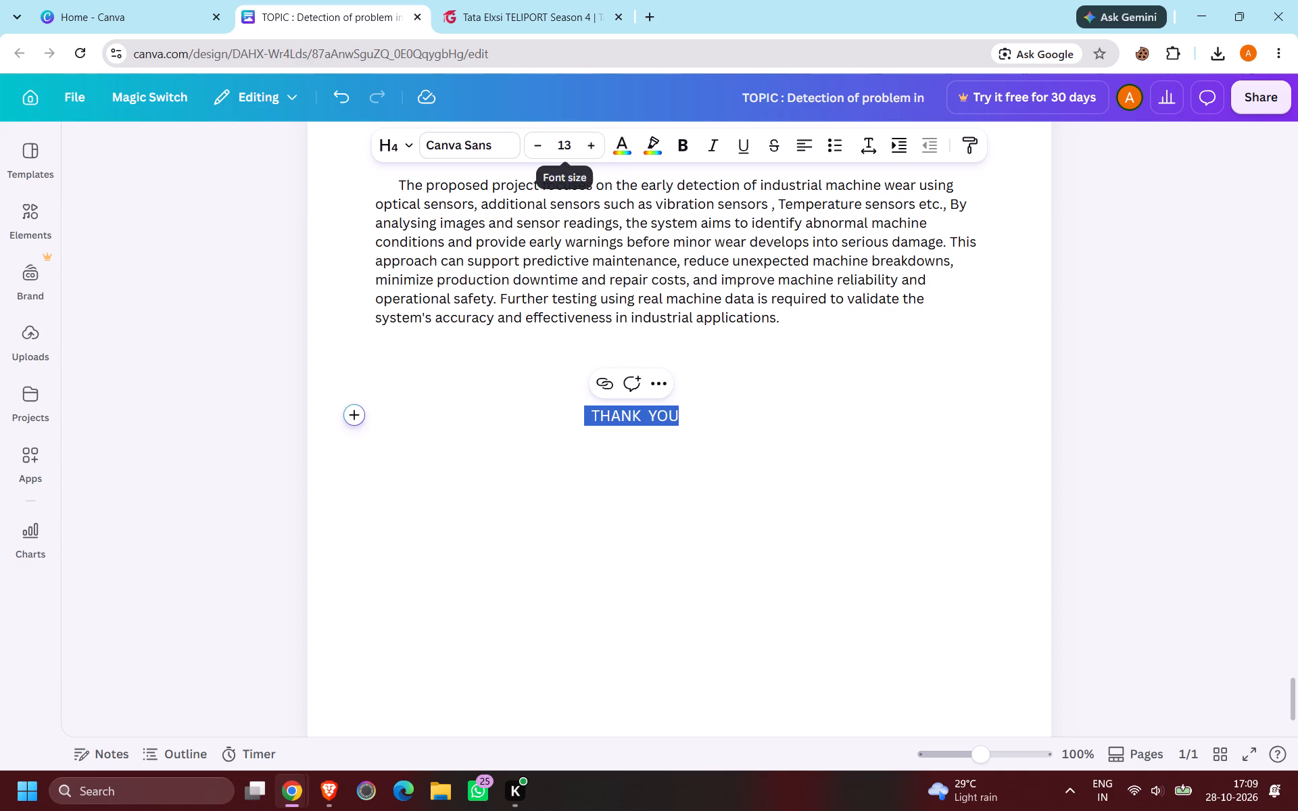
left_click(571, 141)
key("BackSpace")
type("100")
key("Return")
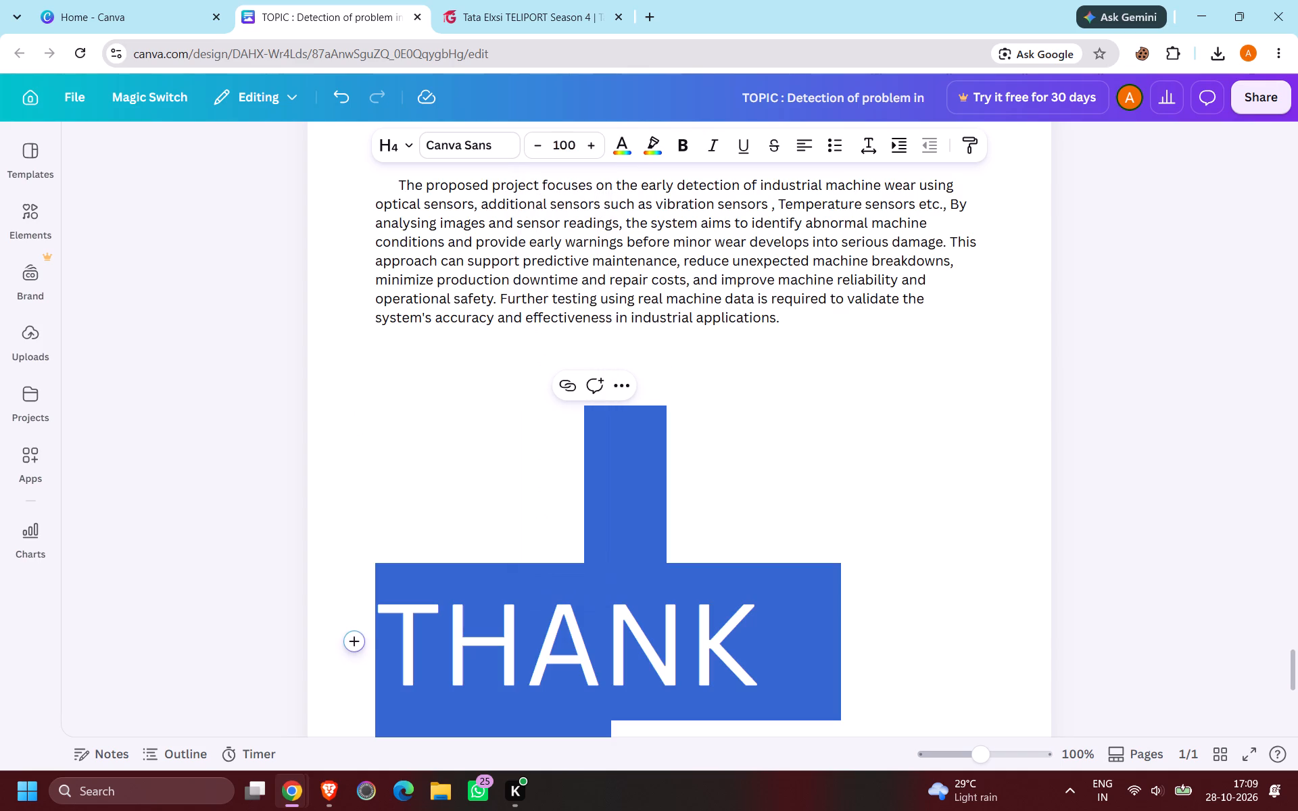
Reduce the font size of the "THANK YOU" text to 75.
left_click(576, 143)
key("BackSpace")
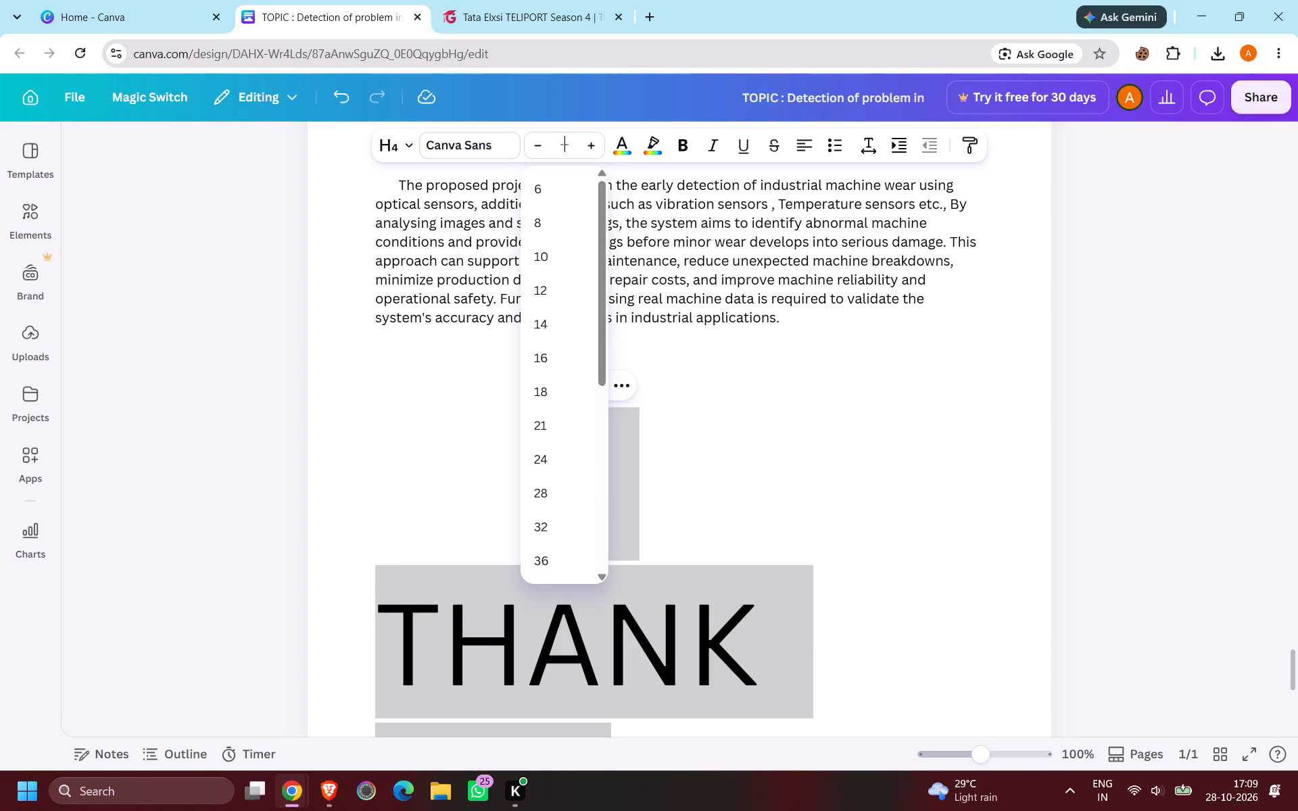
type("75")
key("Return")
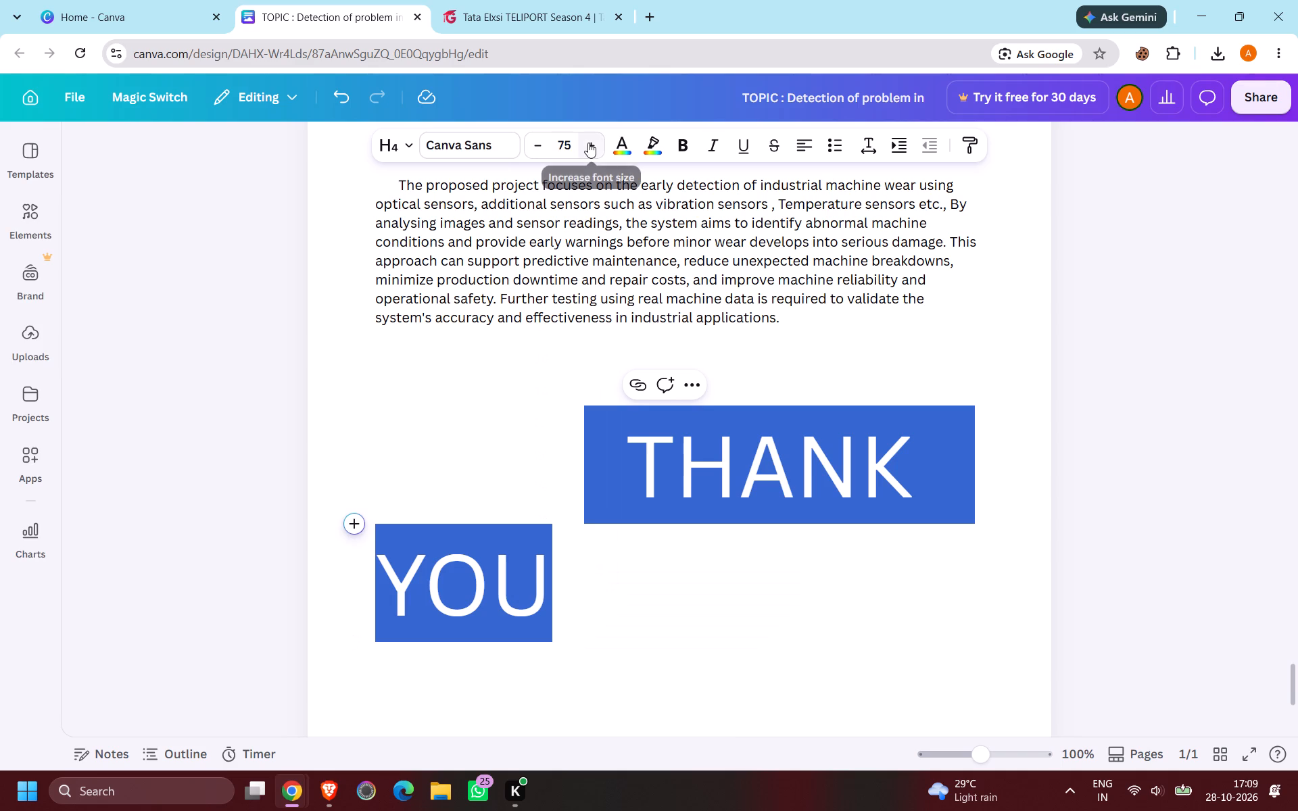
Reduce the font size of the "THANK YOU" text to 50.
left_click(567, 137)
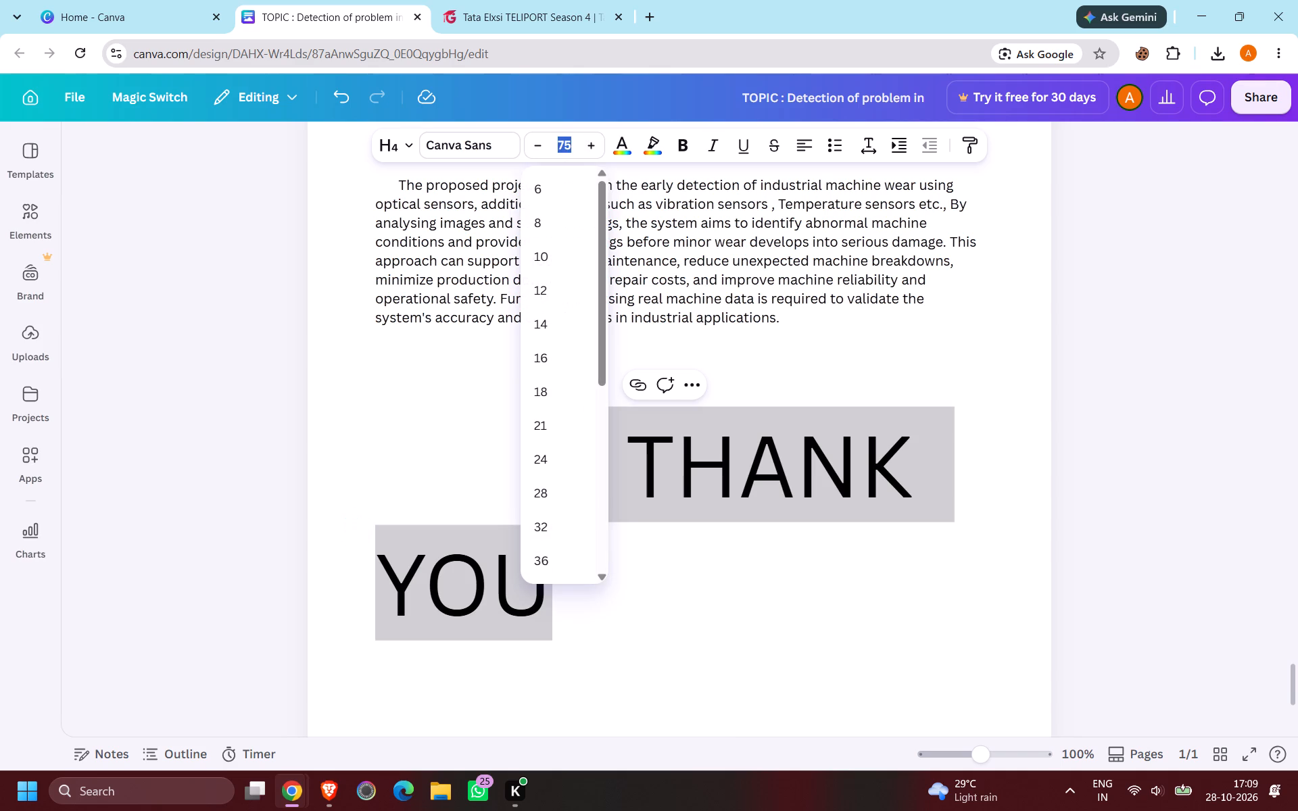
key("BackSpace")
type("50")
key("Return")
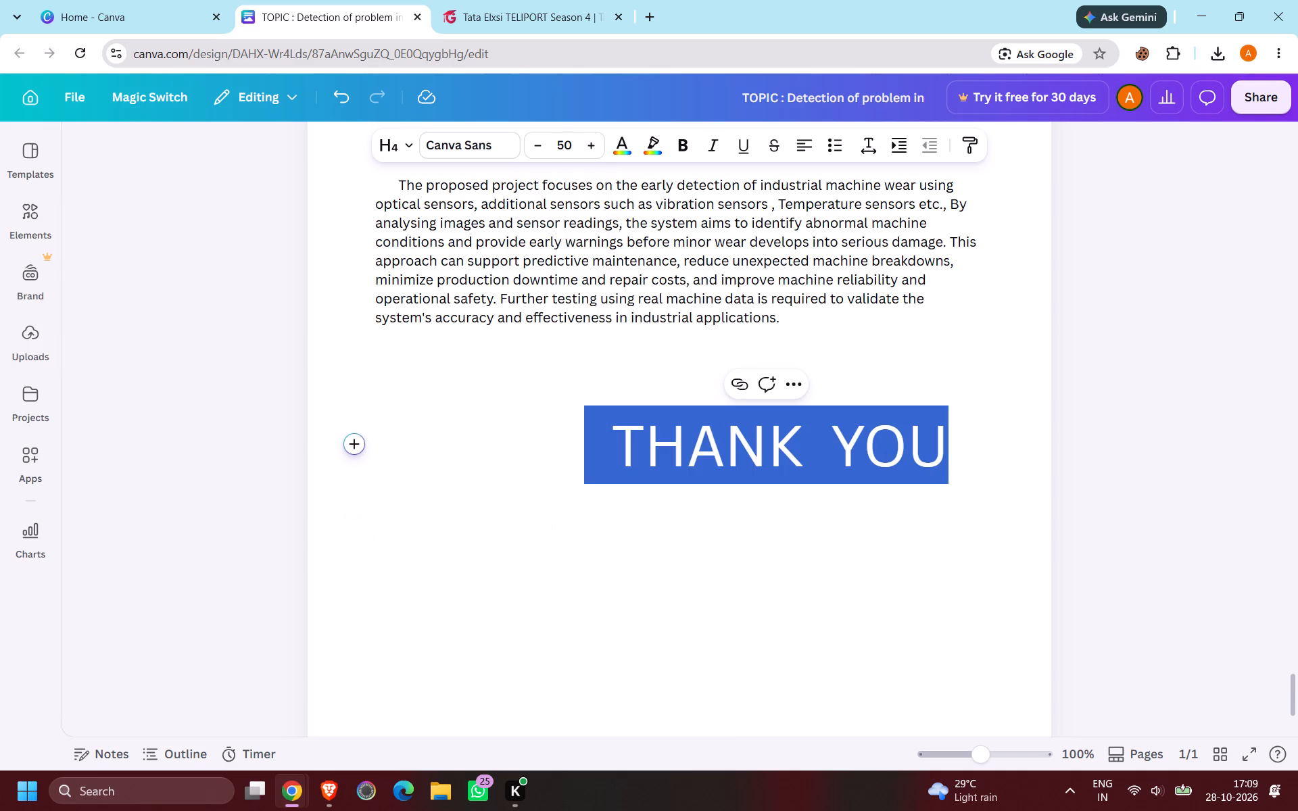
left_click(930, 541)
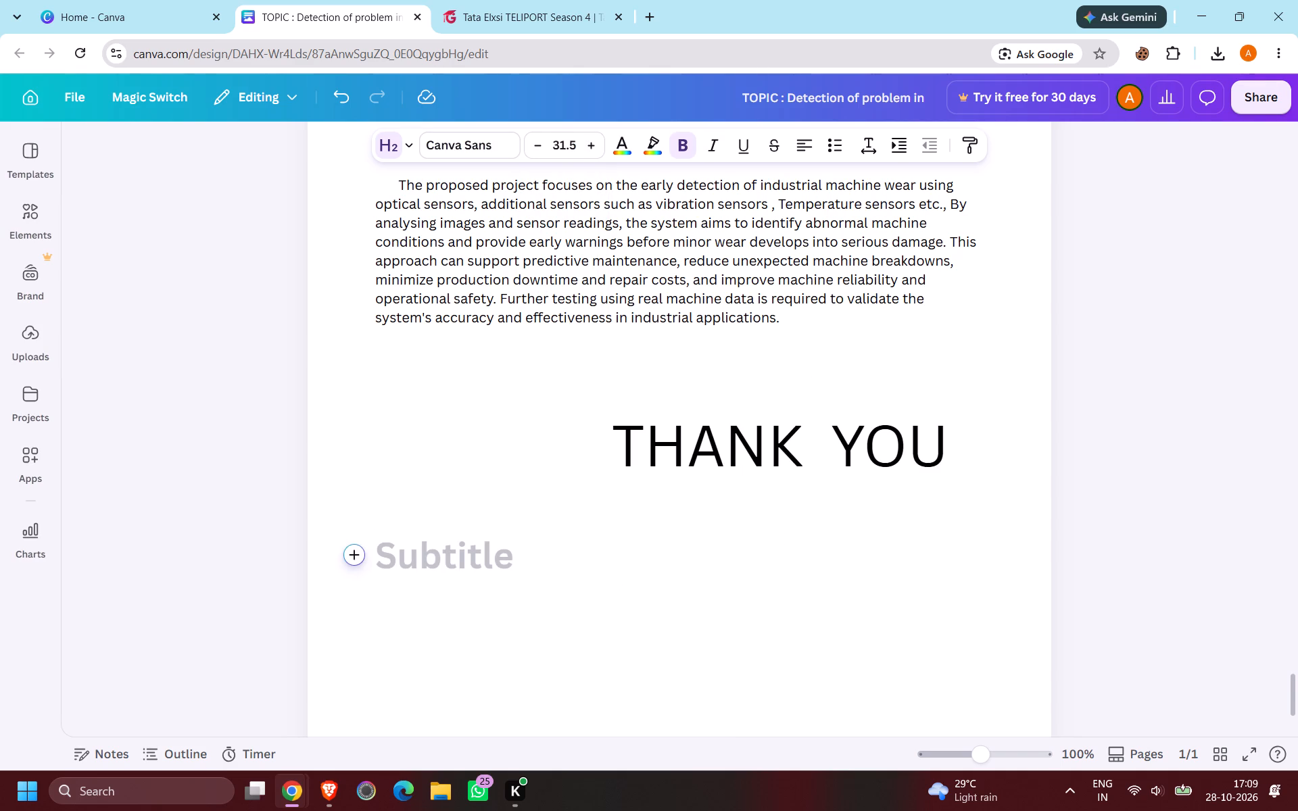
Delete leading spaces before "THANK YOU" to bring the enlarged line back to the page centre.
left_click(612, 446)
key("BackSpace")
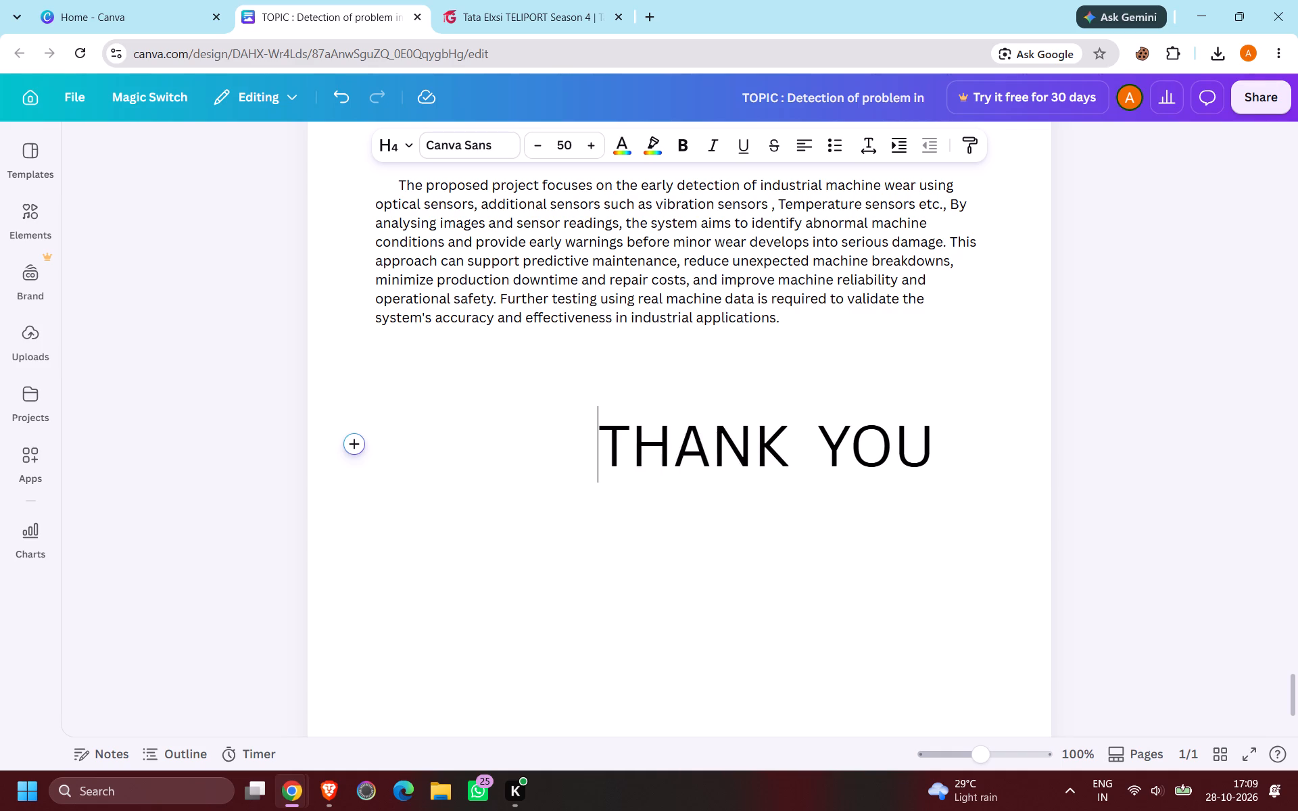
key("BackSpace")
key("BackSpace")
key("BackSpace")
key("BackSpace")
key("BackSpace")
key("BackSpace")
key("BackSpace")
key("BackSpace")
key("BackSpace")
key("BackSpace")
key("BackSpace")
key("BackSpace")
key("BackSpace")
key("BackSpace")
key("BackSpace")
key("BackSpace")
key("BackSpace")
key("BackSpace")
key("BackSpace")
key("BackSpace")
key("BackSpace")
key("BackSpace")
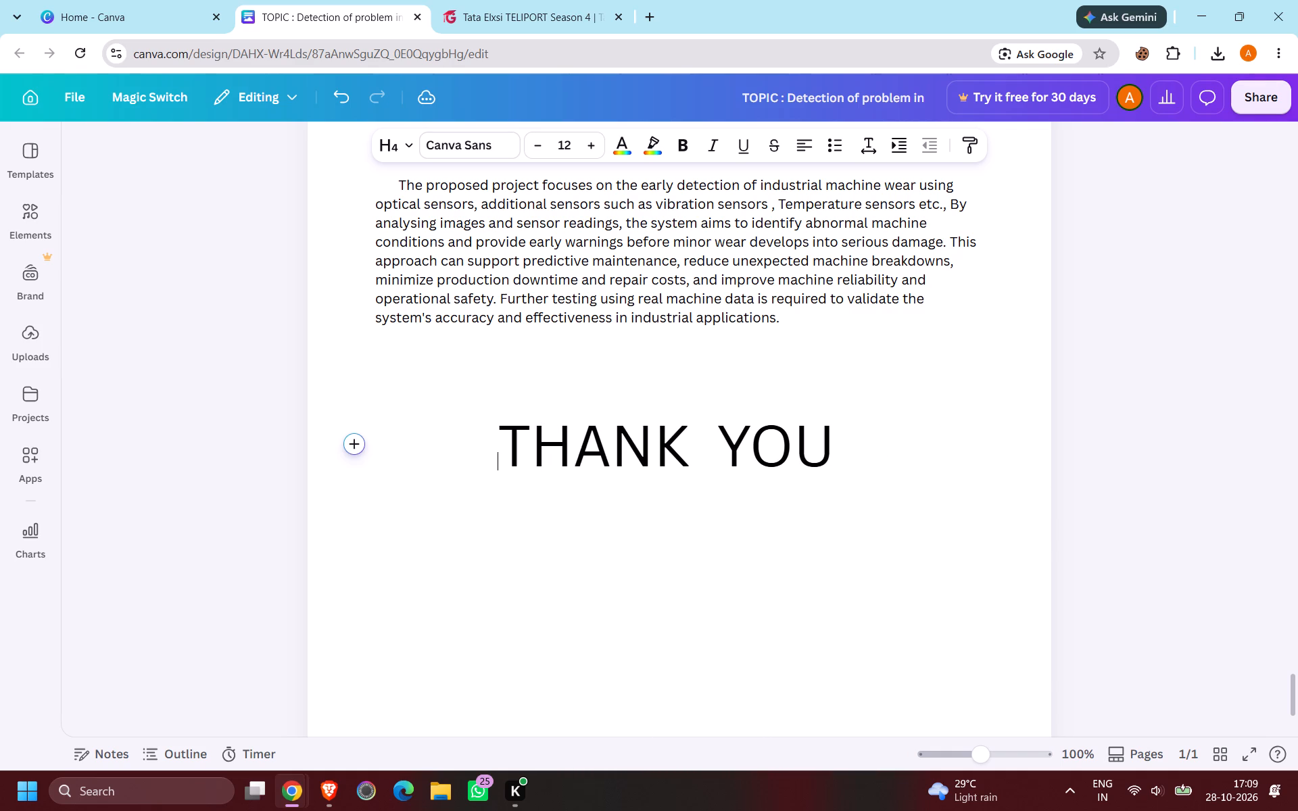
Apply the H4 heading style to the "THANK YOU" line, making it bold at size 18.
scroll(810, 661, "up", 2)
scroll(810, 663, "down", 1)
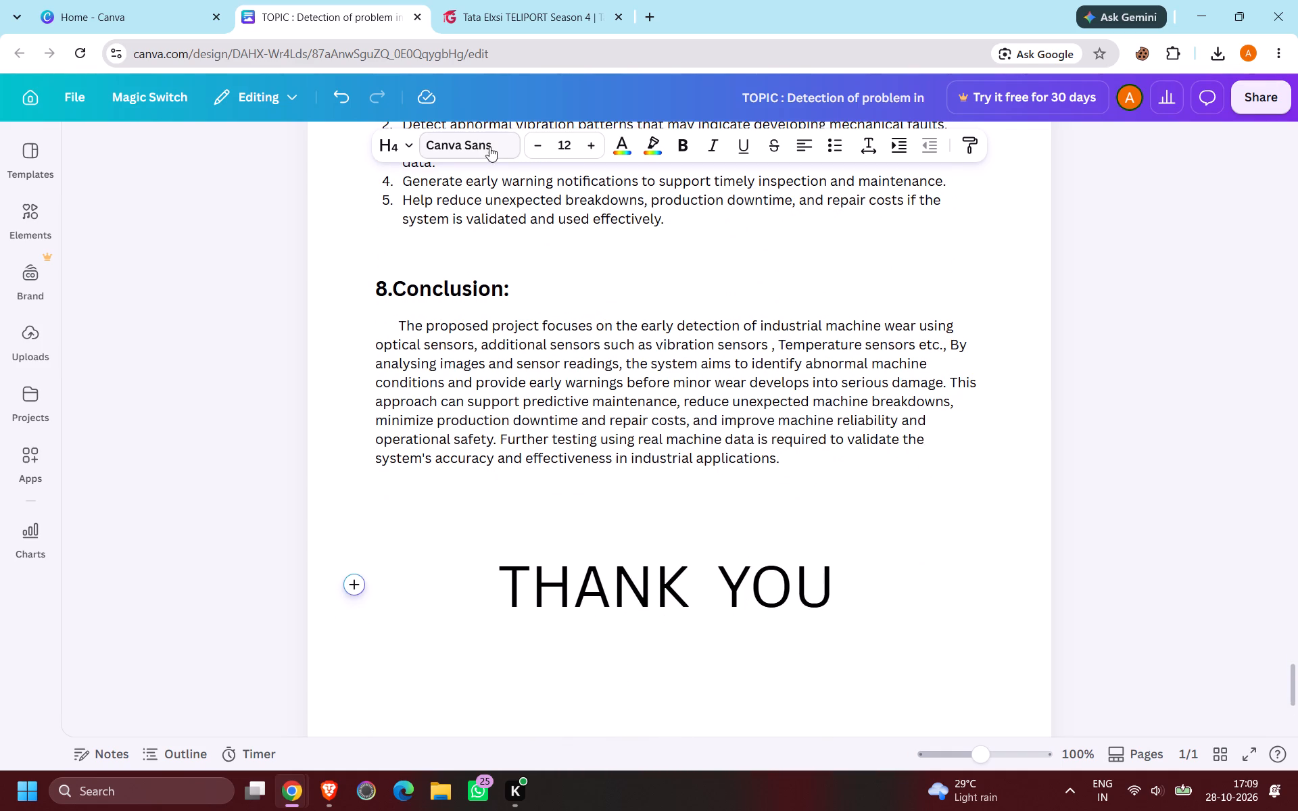
left_click(402, 144)
left_click(411, 148)
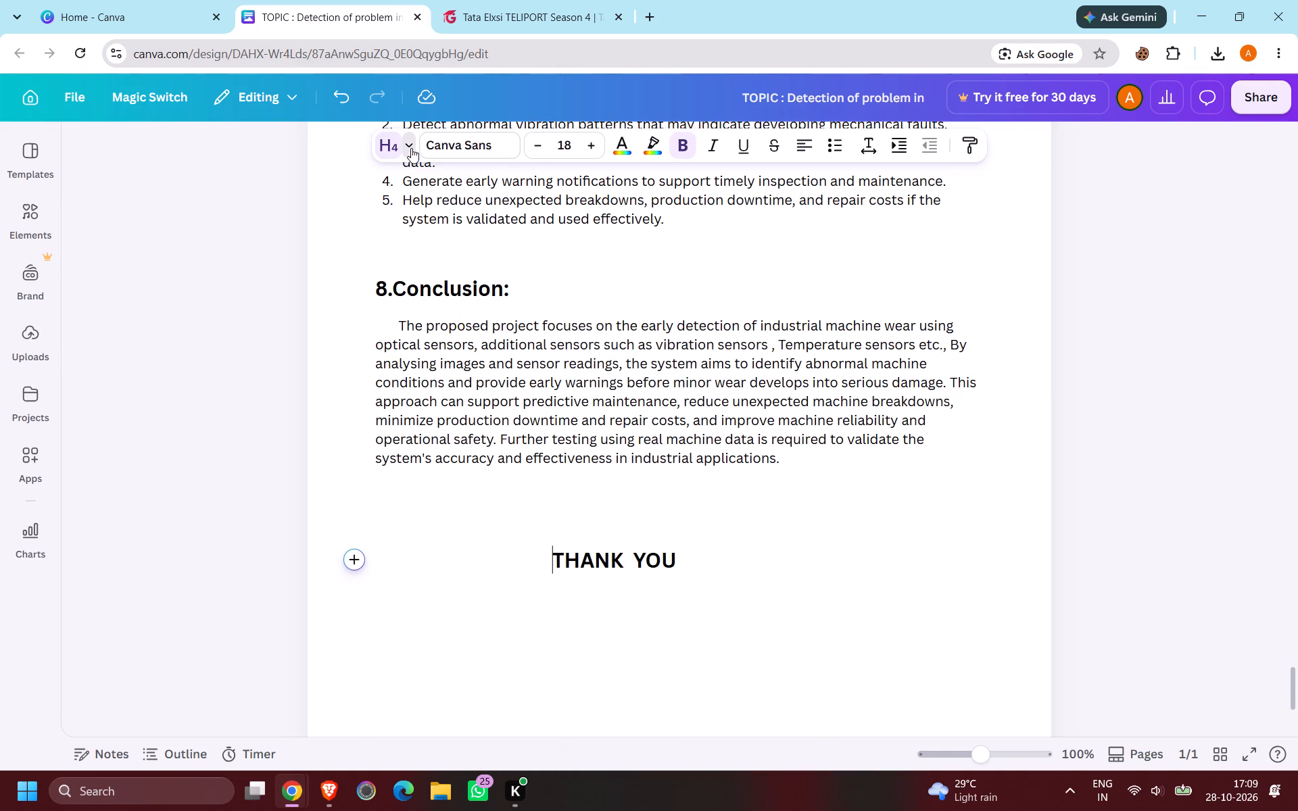
left_click(737, 577)
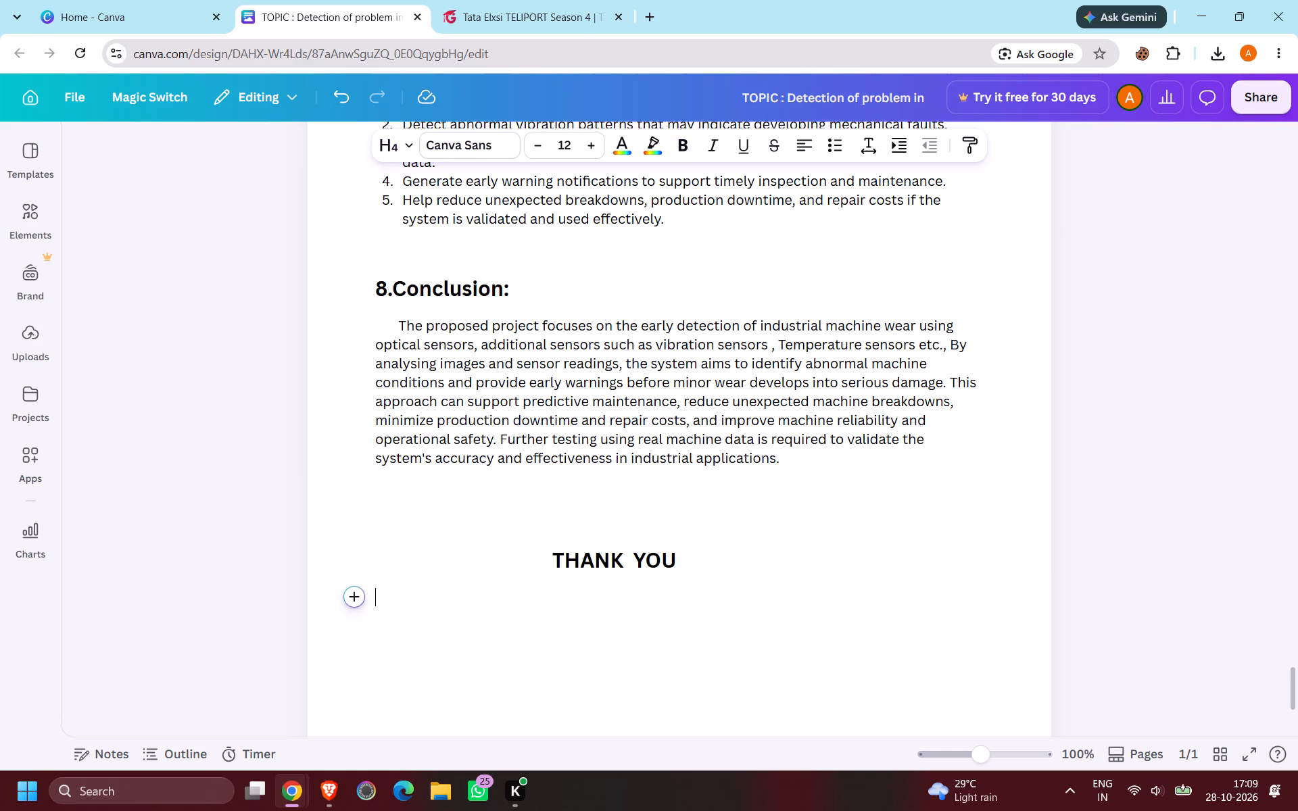
Centre the "THANK YOU" heading under the conclusion by inserting spaces in front of it.
left_click(539, 560)
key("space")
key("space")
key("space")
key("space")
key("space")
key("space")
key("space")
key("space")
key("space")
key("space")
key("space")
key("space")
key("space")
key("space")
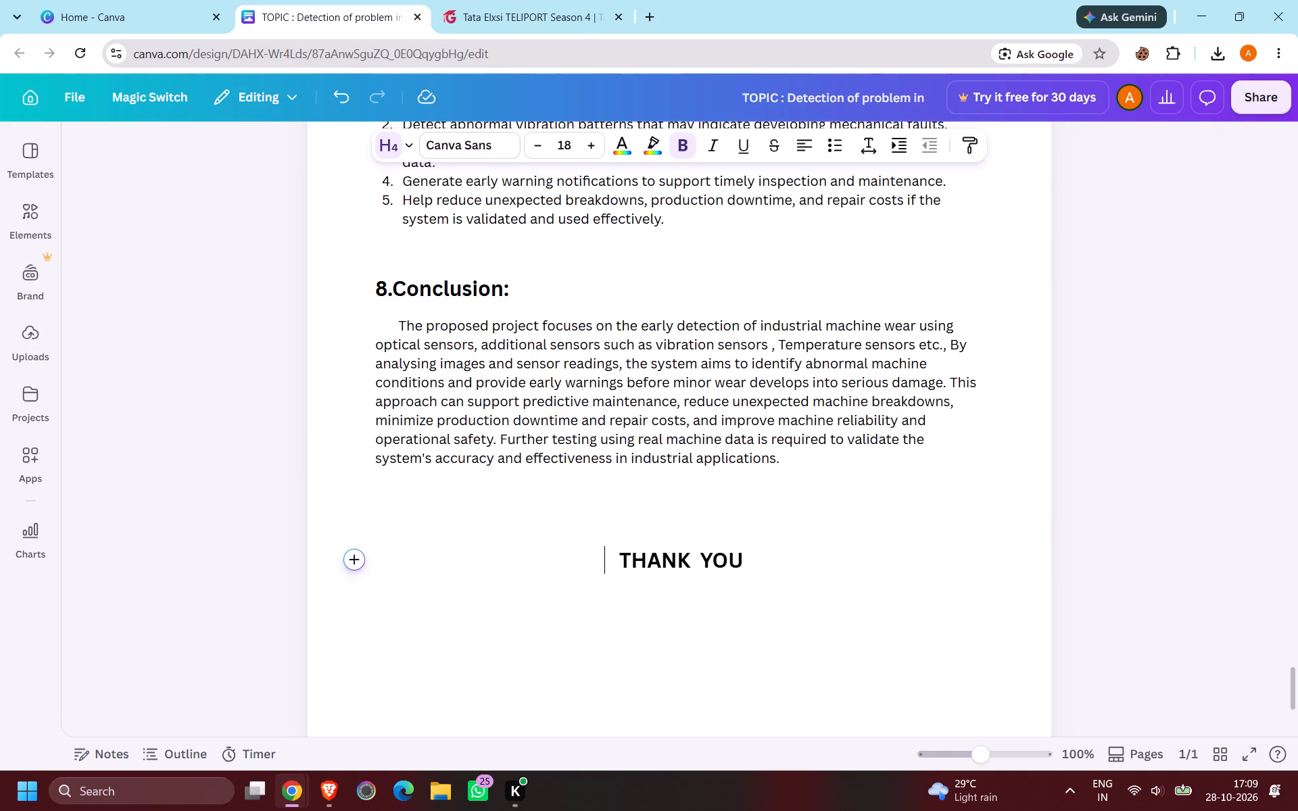
key("BackSpace")
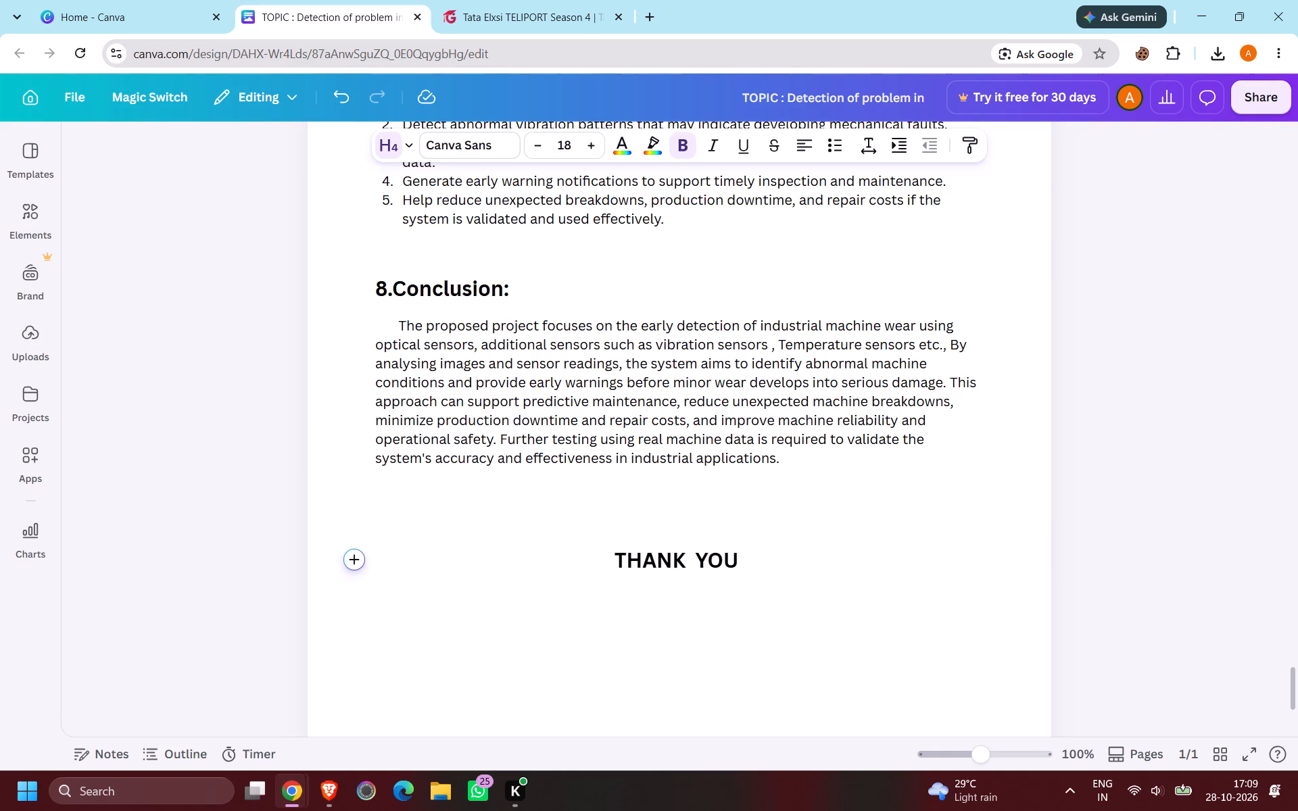
Review the document from the closing line back up to the title and team details.
scroll(746, 504, "up", 5)
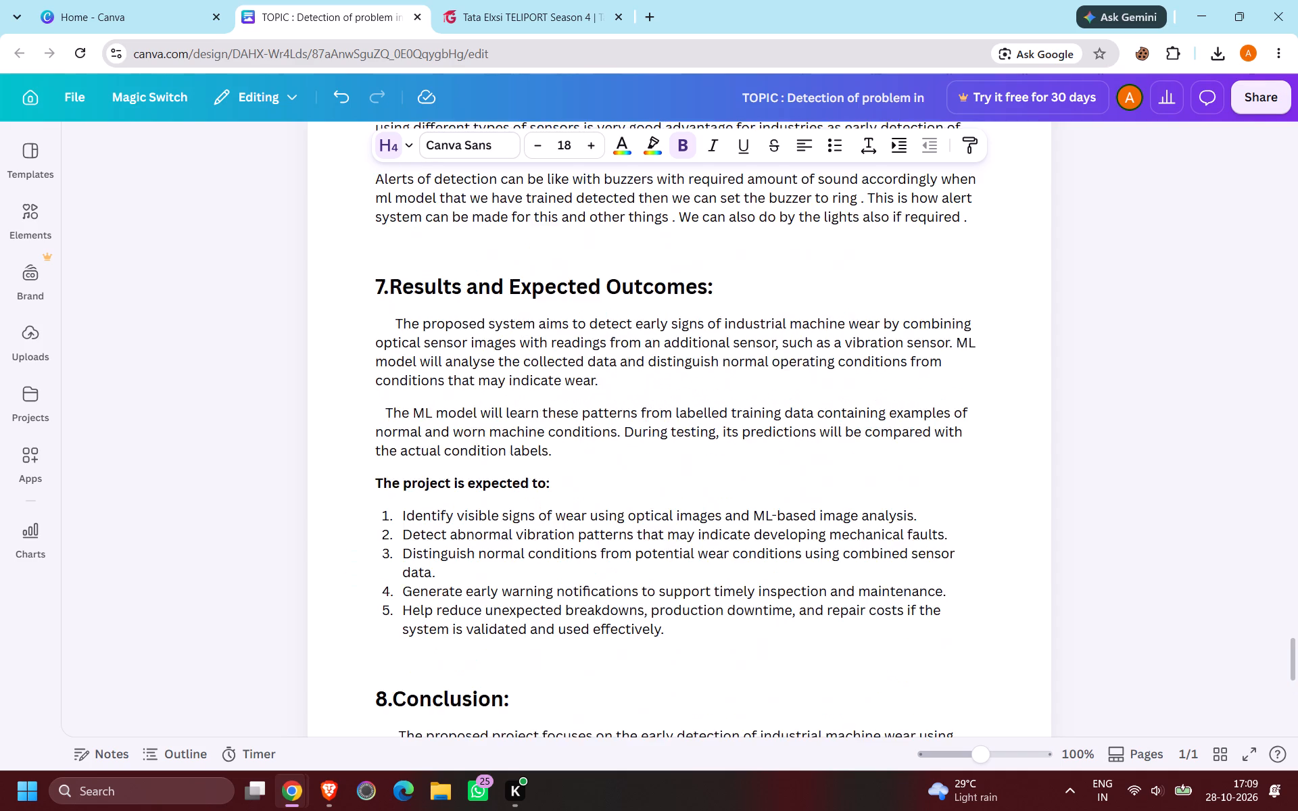
scroll(743, 502, "up", 15)
scroll(742, 501, "up", 9)
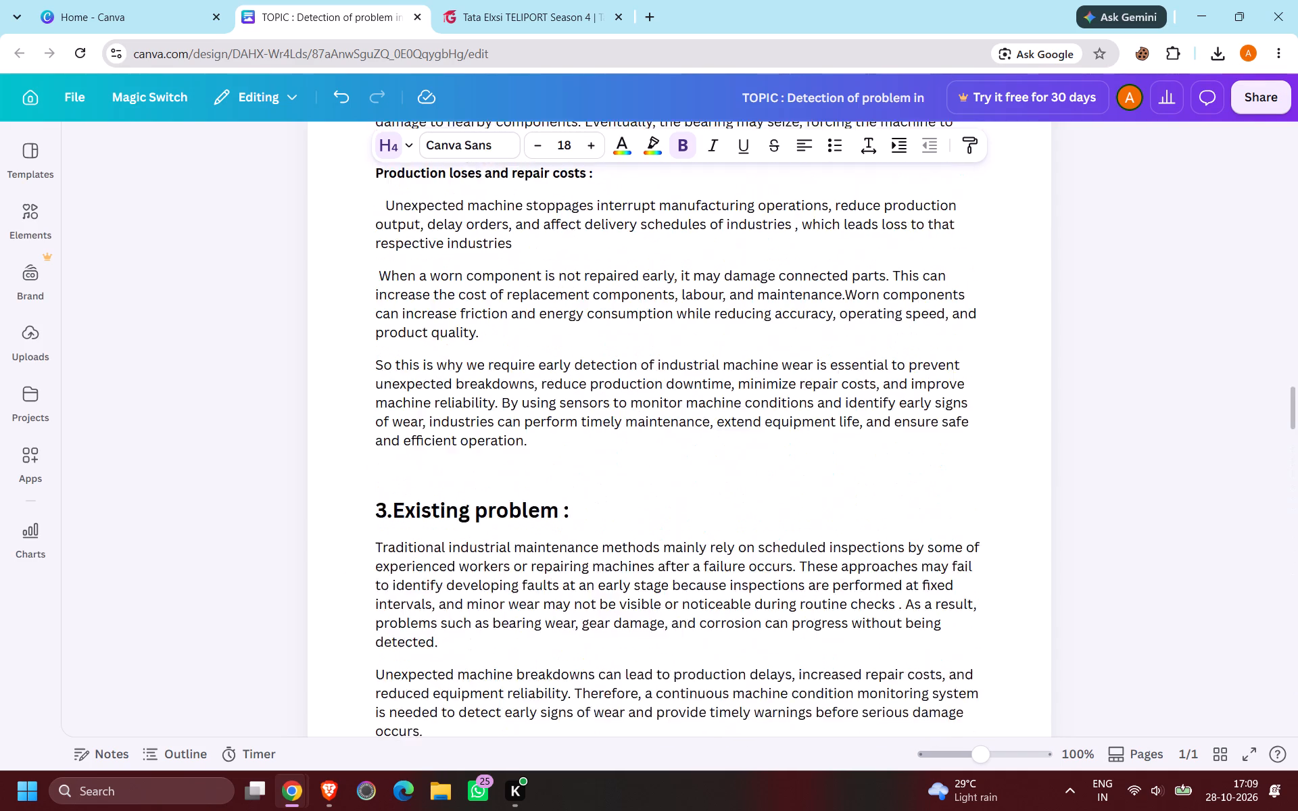
scroll(741, 501, "up", 18)
scroll(741, 501, "up", 5)
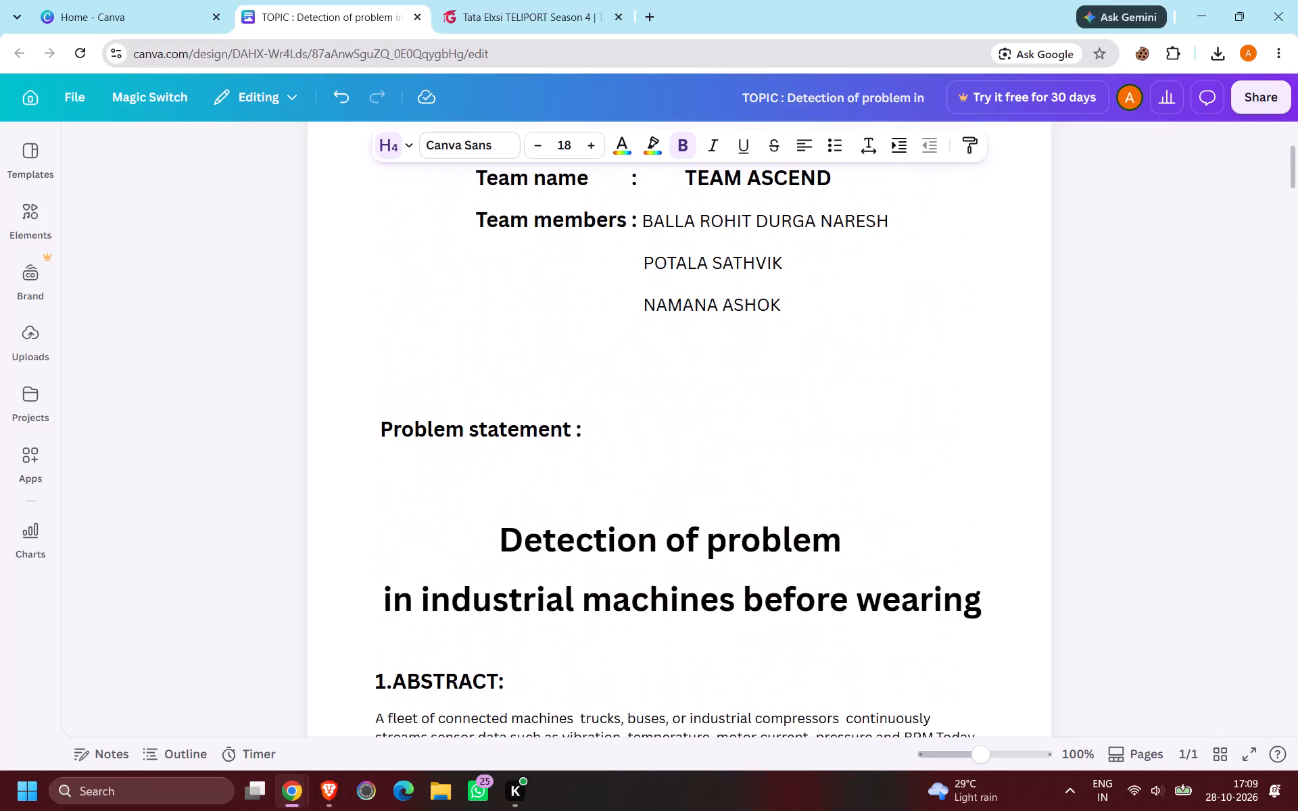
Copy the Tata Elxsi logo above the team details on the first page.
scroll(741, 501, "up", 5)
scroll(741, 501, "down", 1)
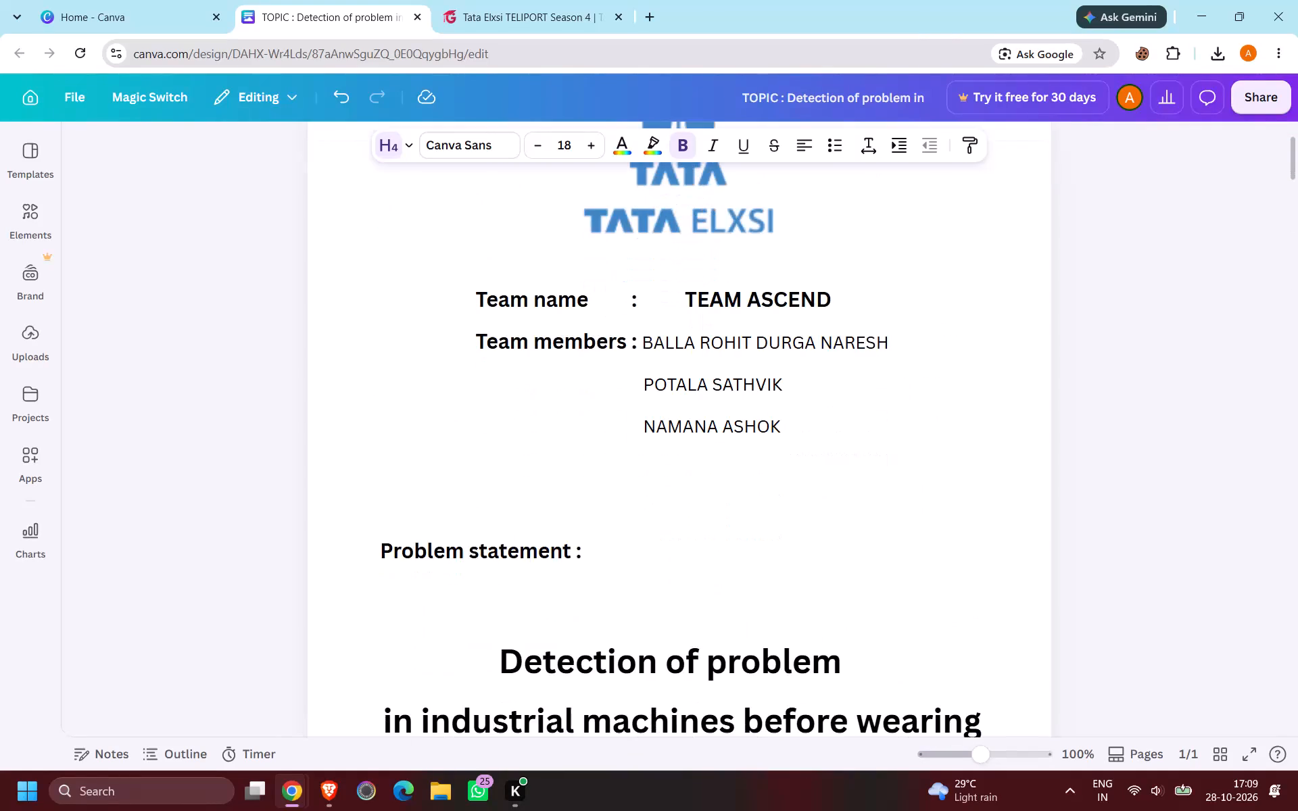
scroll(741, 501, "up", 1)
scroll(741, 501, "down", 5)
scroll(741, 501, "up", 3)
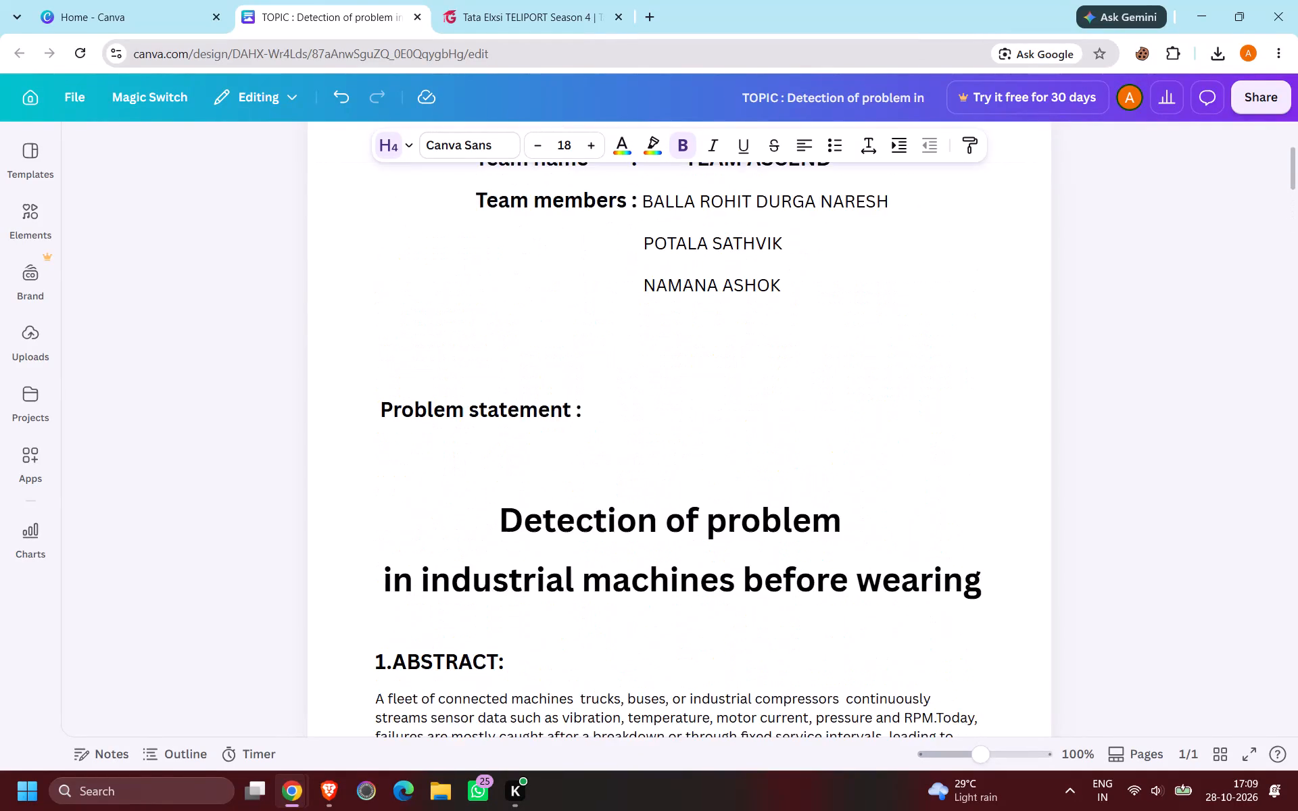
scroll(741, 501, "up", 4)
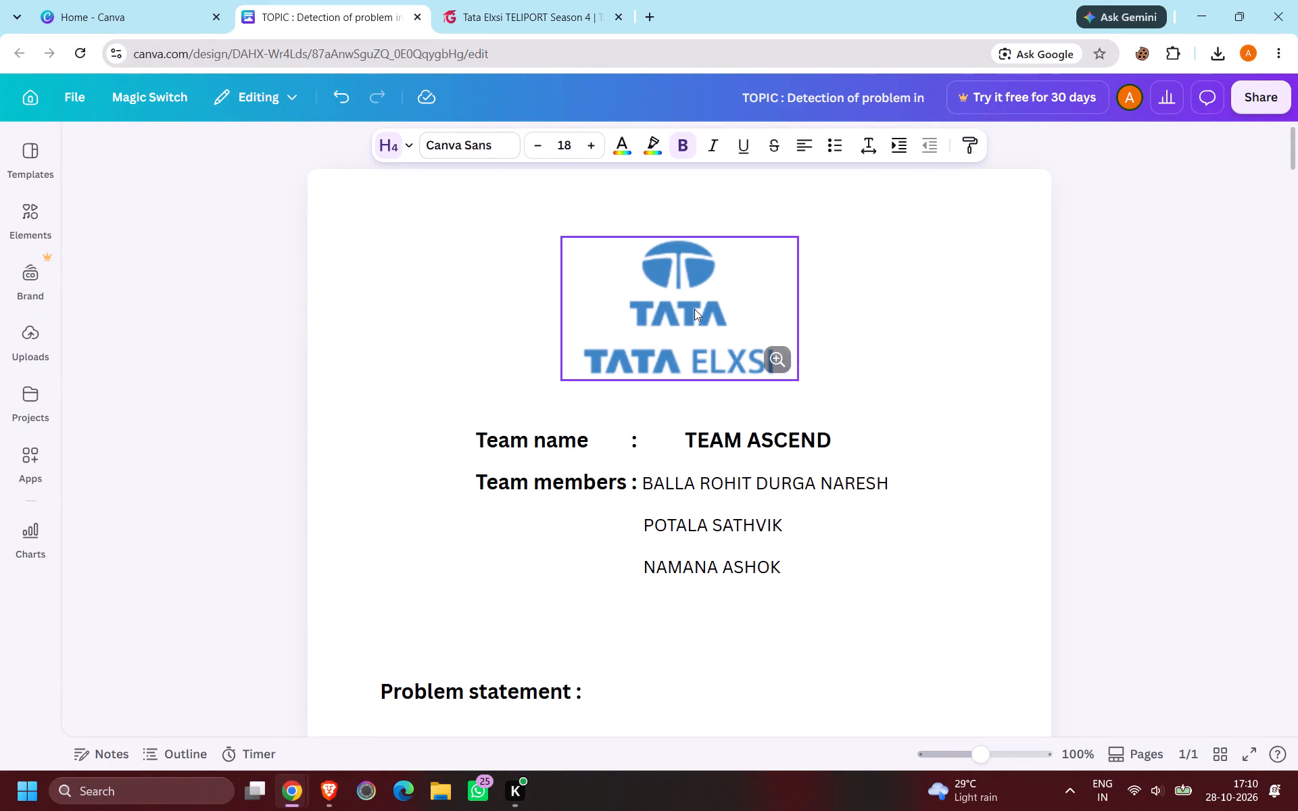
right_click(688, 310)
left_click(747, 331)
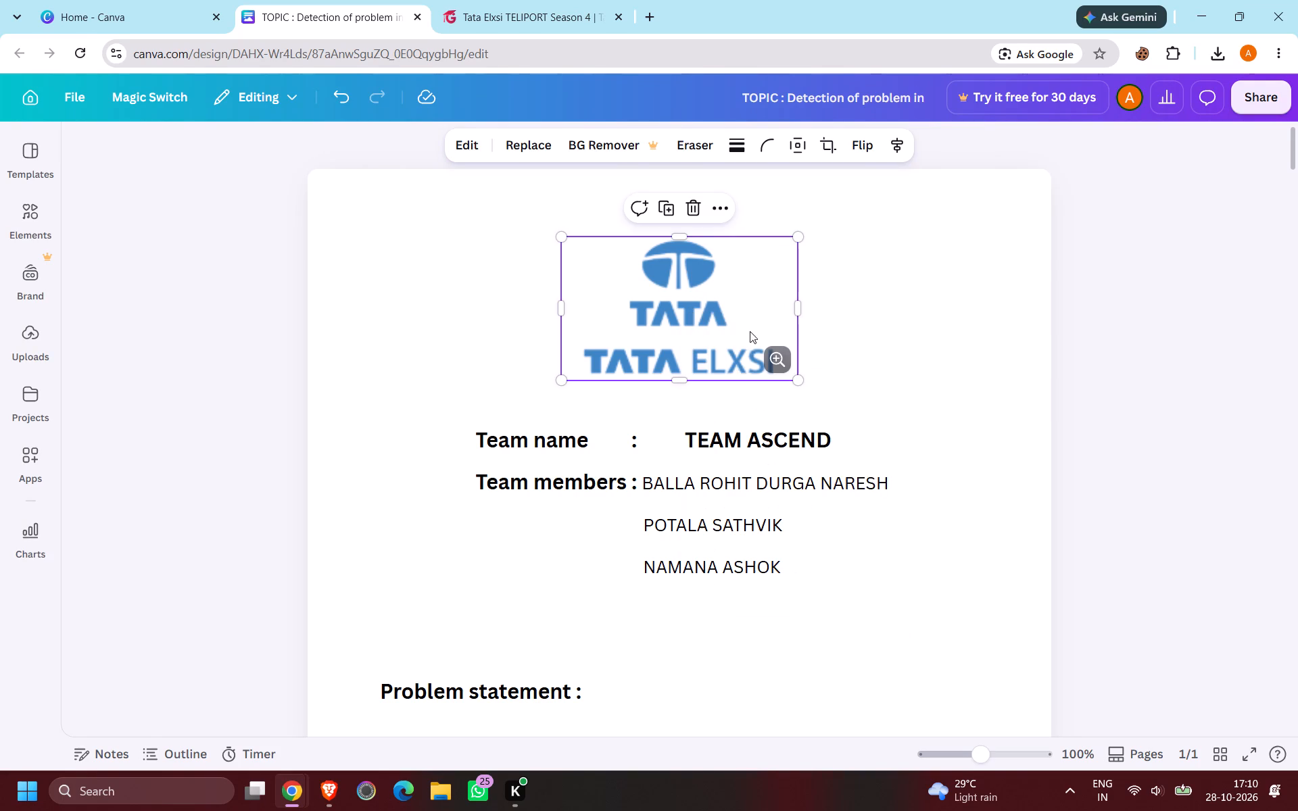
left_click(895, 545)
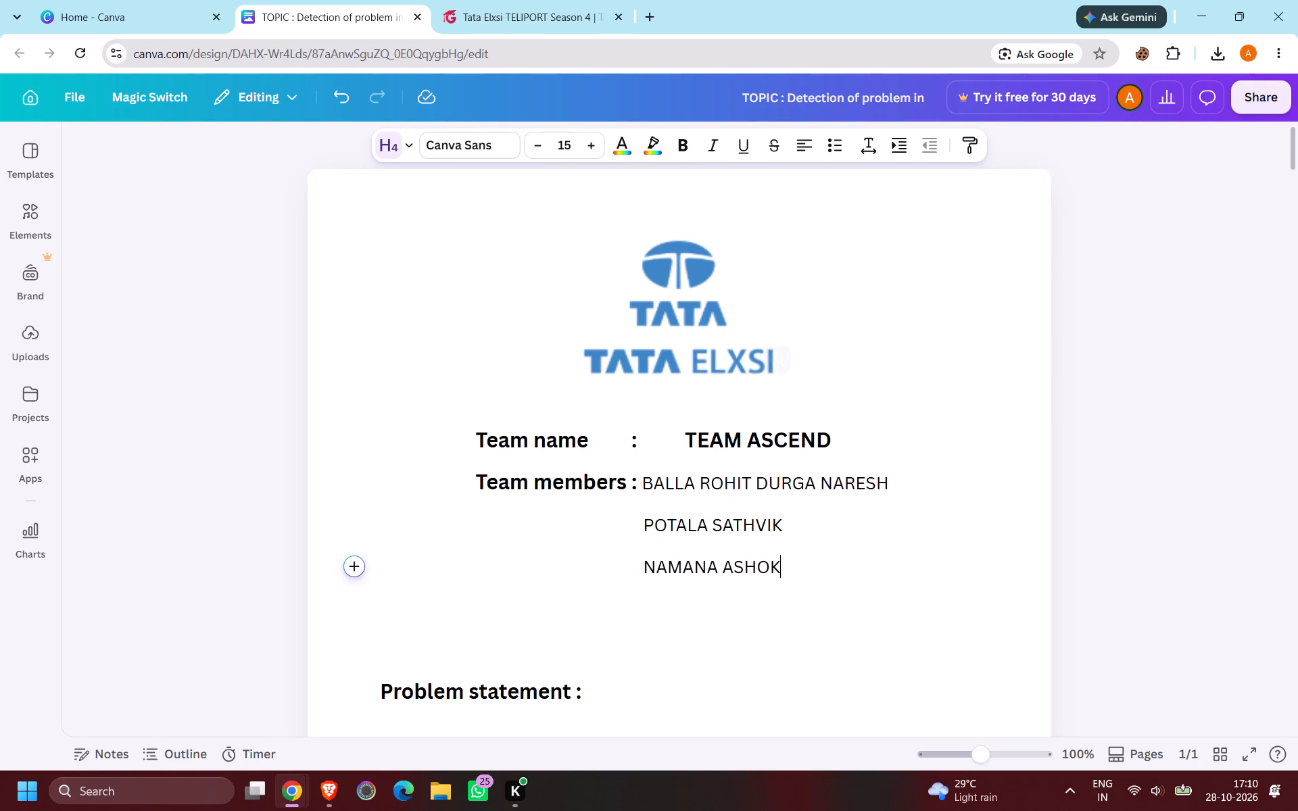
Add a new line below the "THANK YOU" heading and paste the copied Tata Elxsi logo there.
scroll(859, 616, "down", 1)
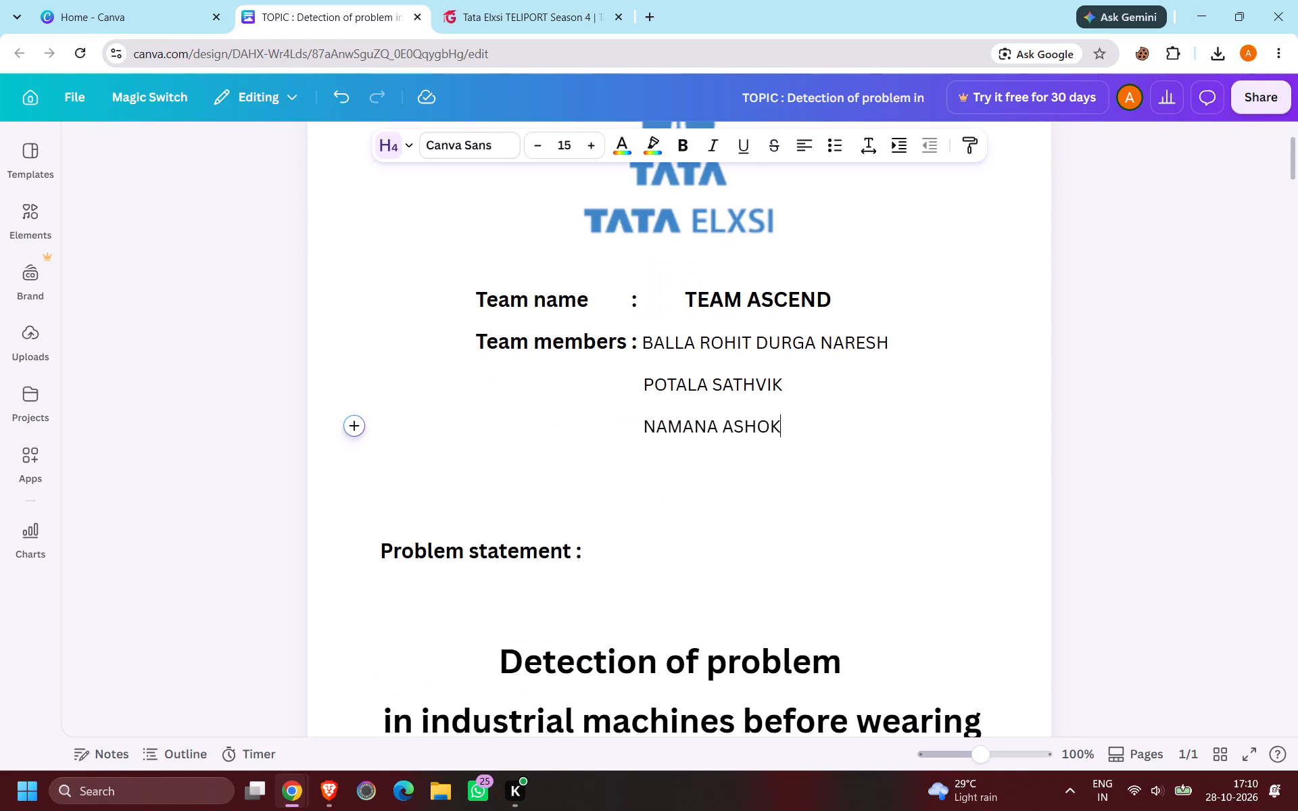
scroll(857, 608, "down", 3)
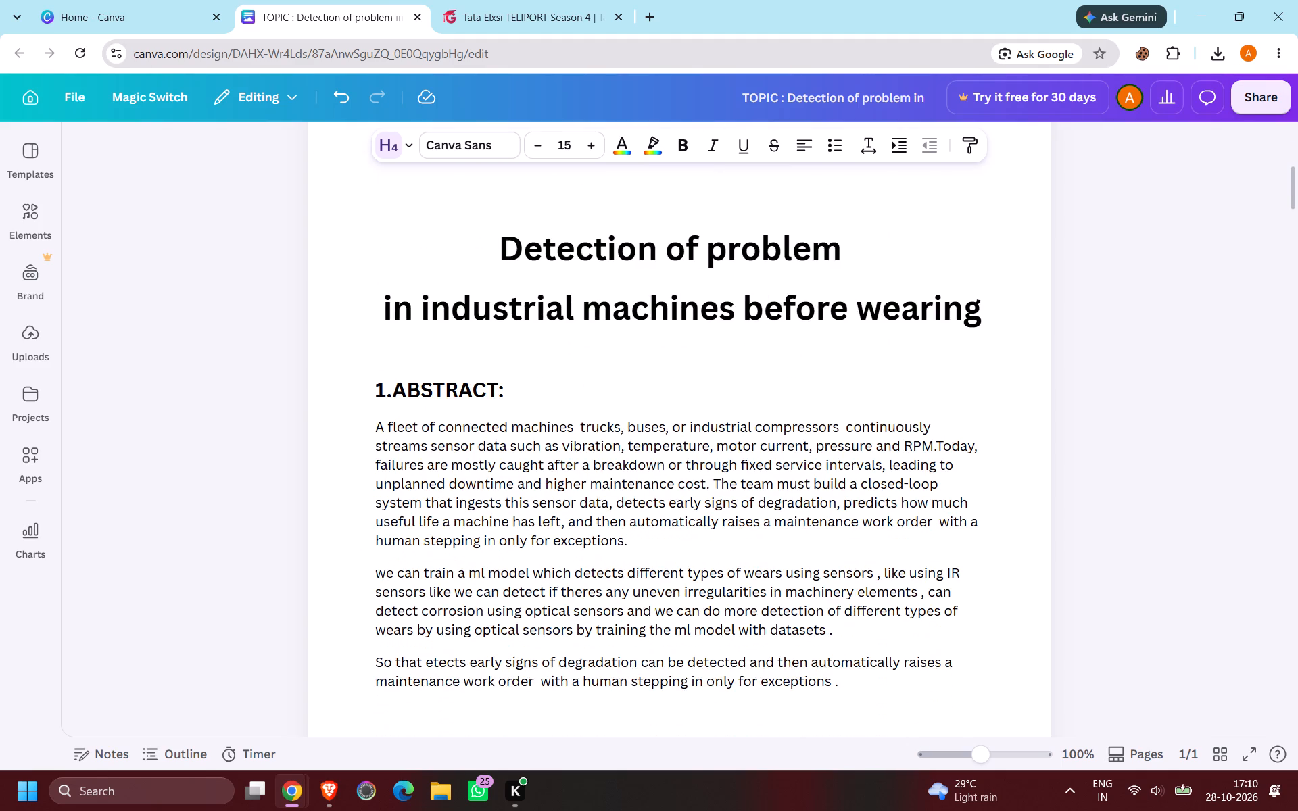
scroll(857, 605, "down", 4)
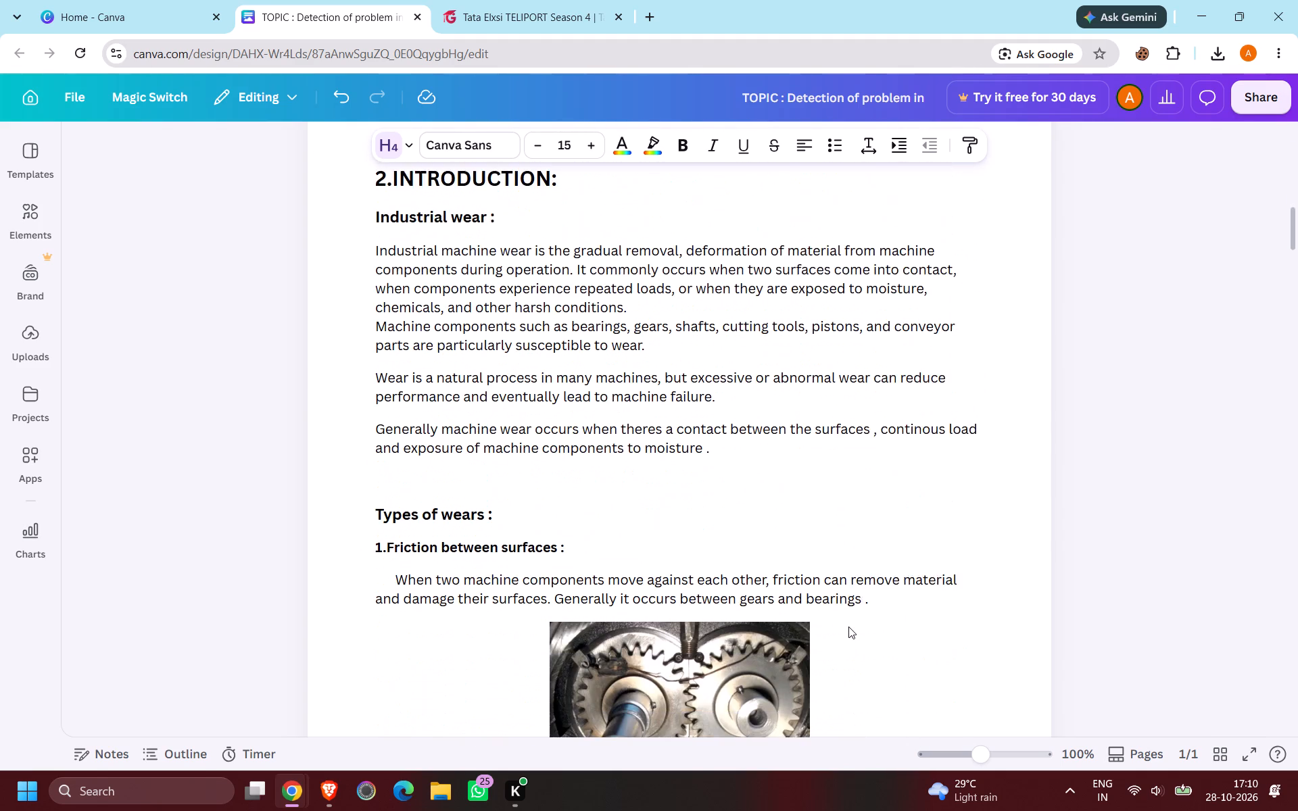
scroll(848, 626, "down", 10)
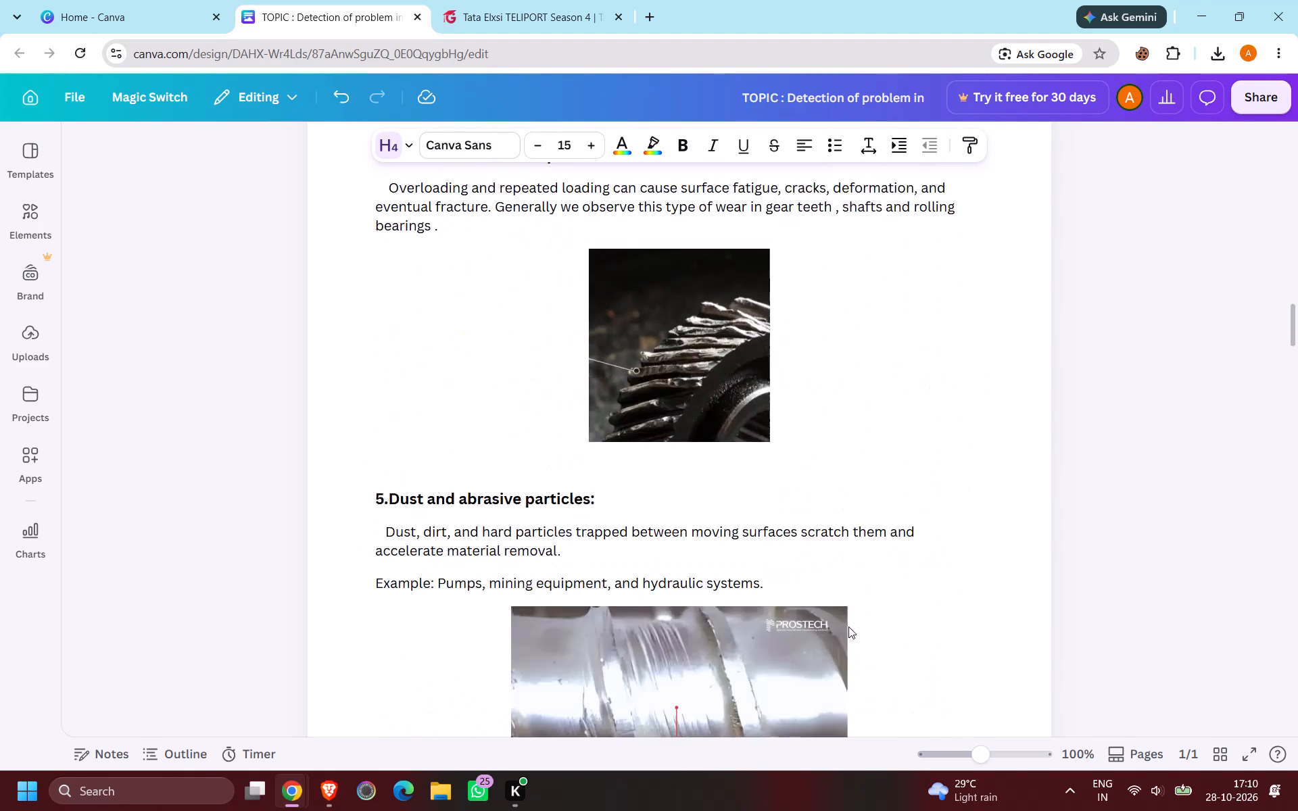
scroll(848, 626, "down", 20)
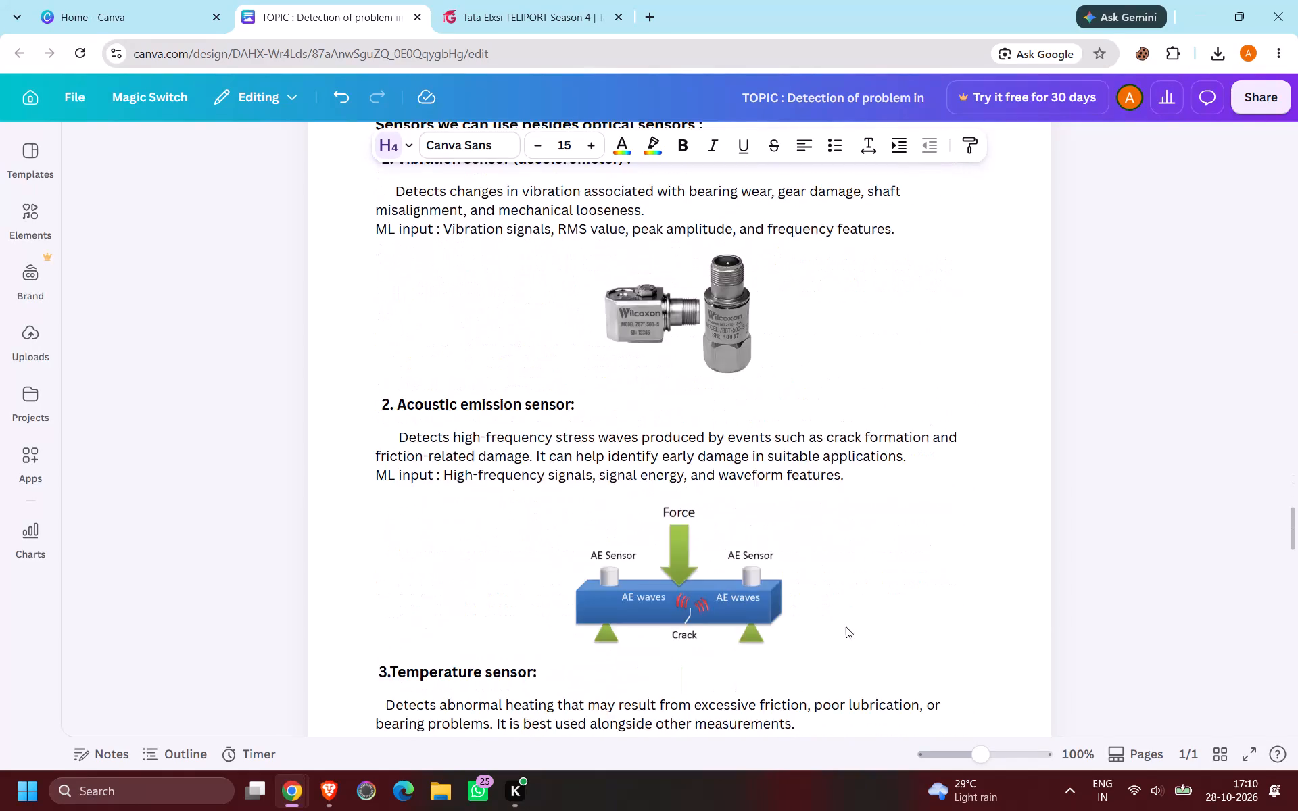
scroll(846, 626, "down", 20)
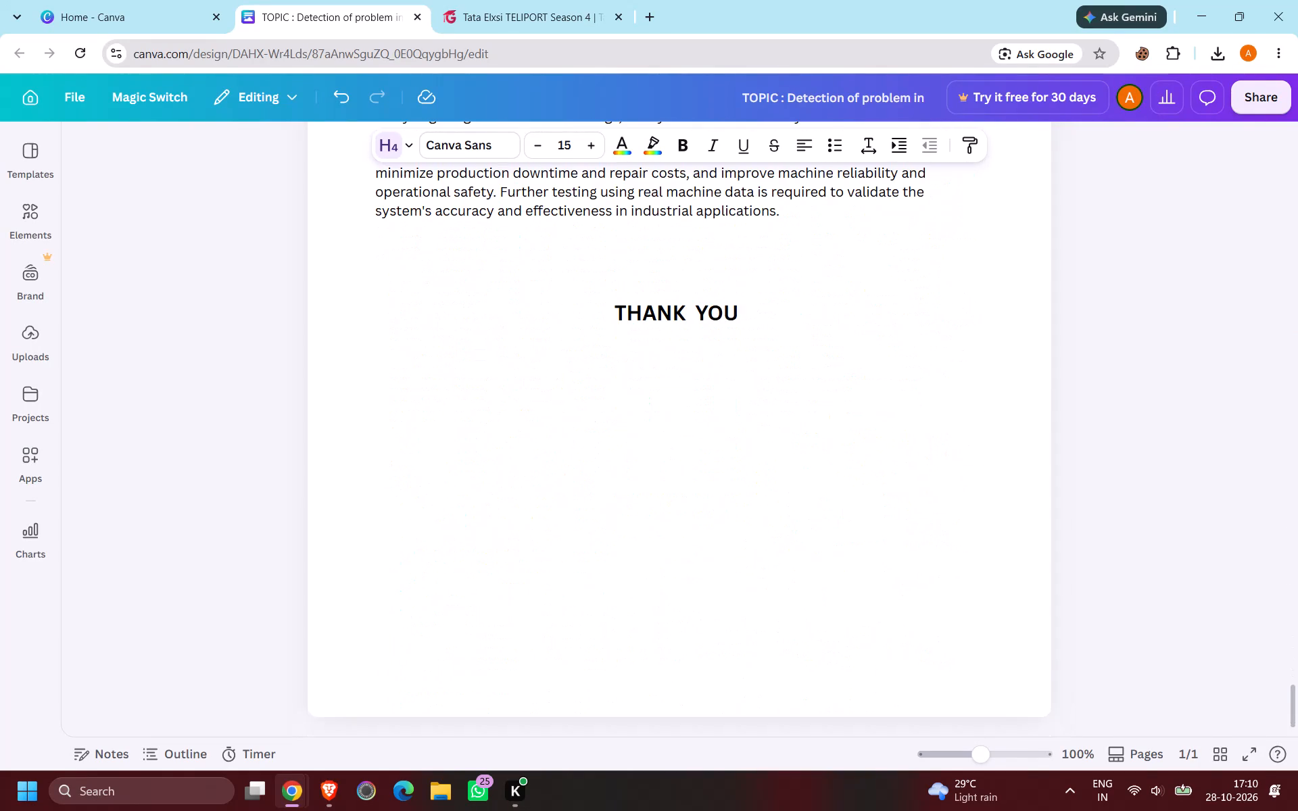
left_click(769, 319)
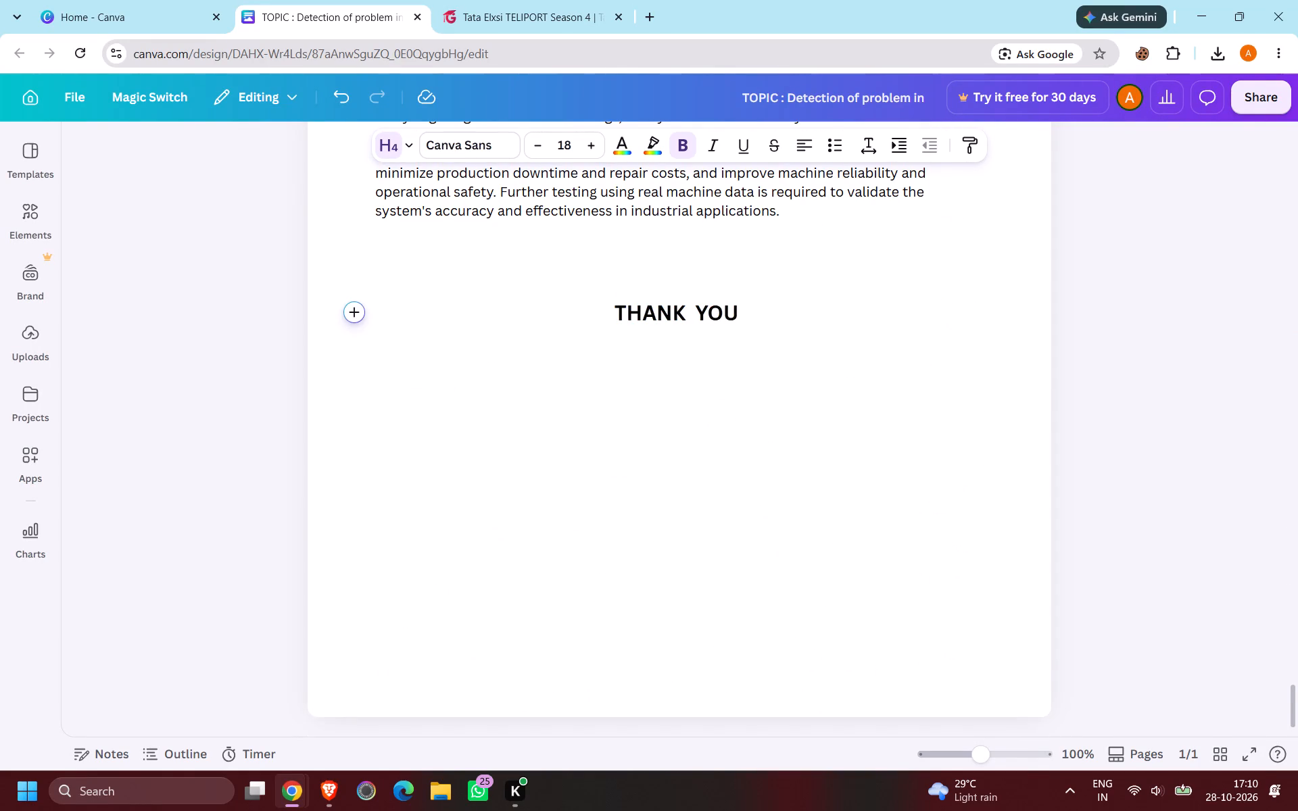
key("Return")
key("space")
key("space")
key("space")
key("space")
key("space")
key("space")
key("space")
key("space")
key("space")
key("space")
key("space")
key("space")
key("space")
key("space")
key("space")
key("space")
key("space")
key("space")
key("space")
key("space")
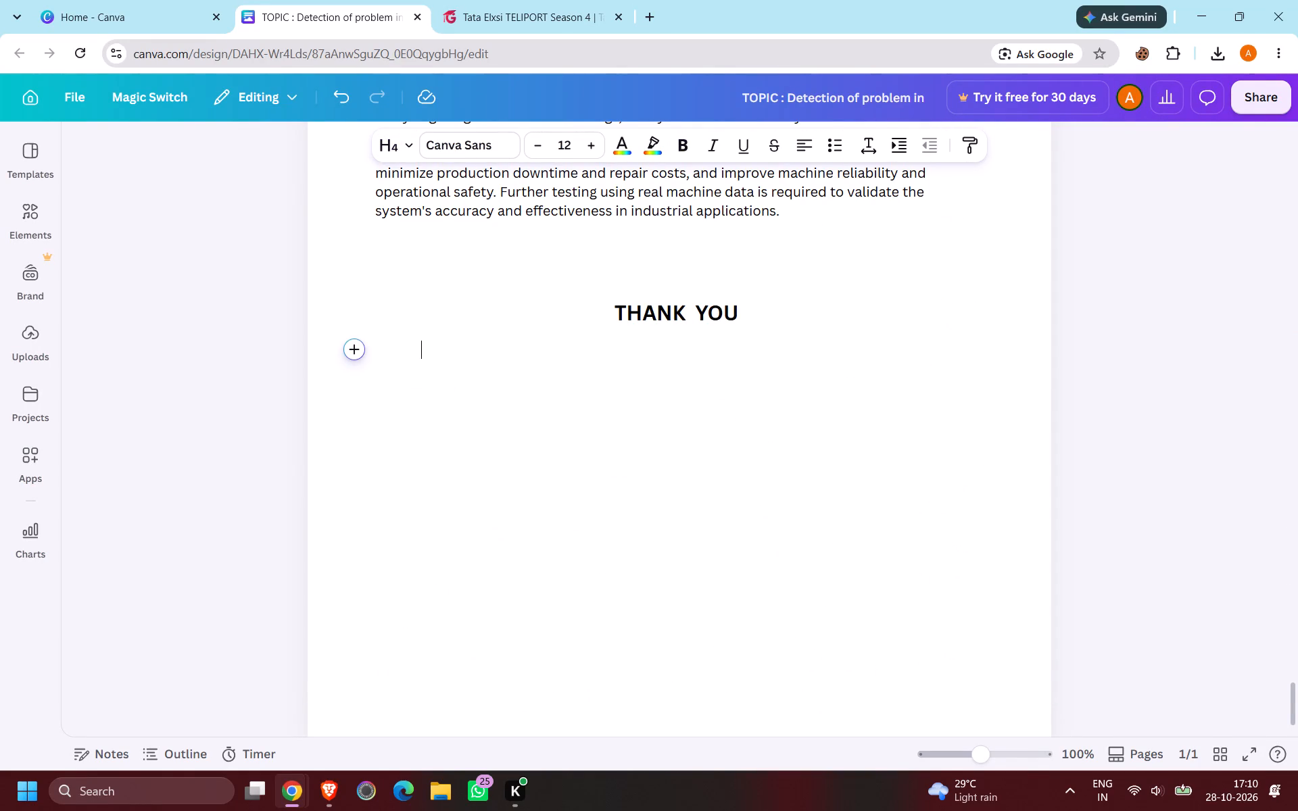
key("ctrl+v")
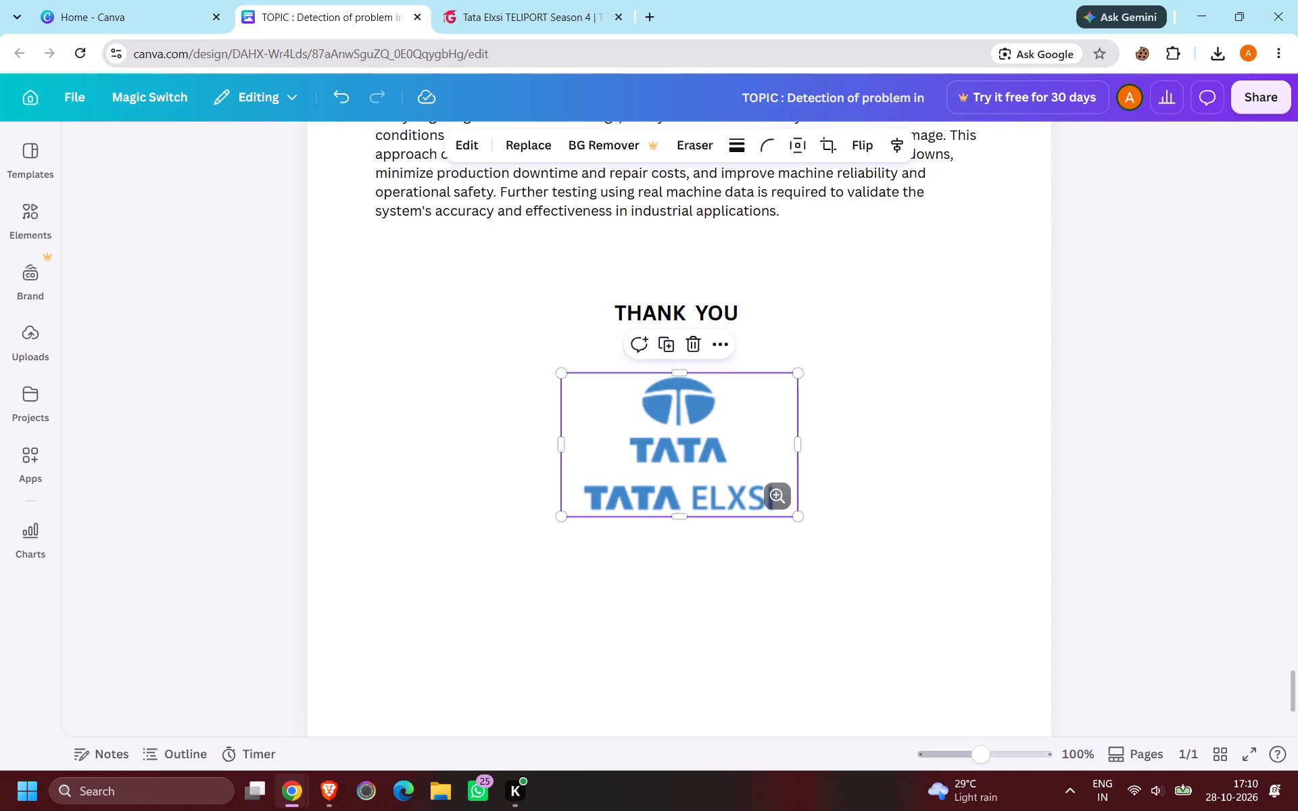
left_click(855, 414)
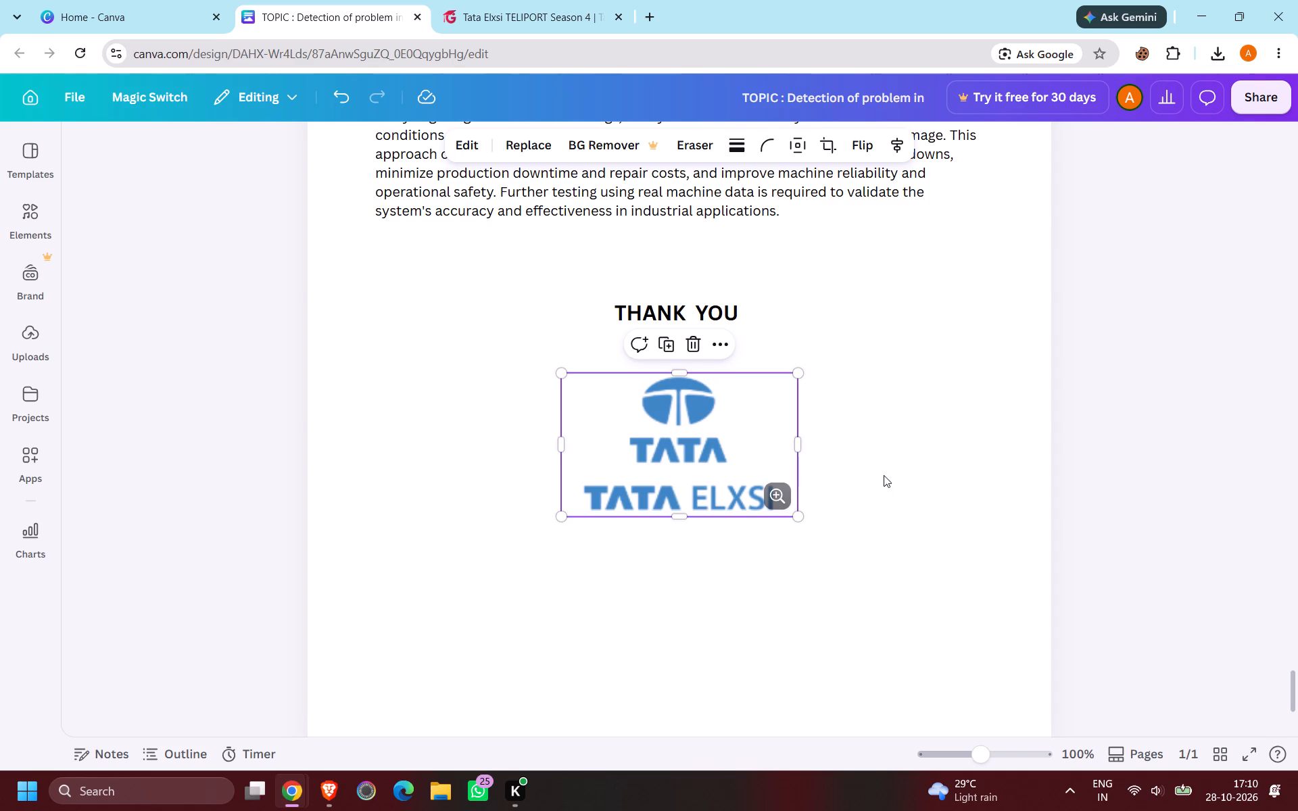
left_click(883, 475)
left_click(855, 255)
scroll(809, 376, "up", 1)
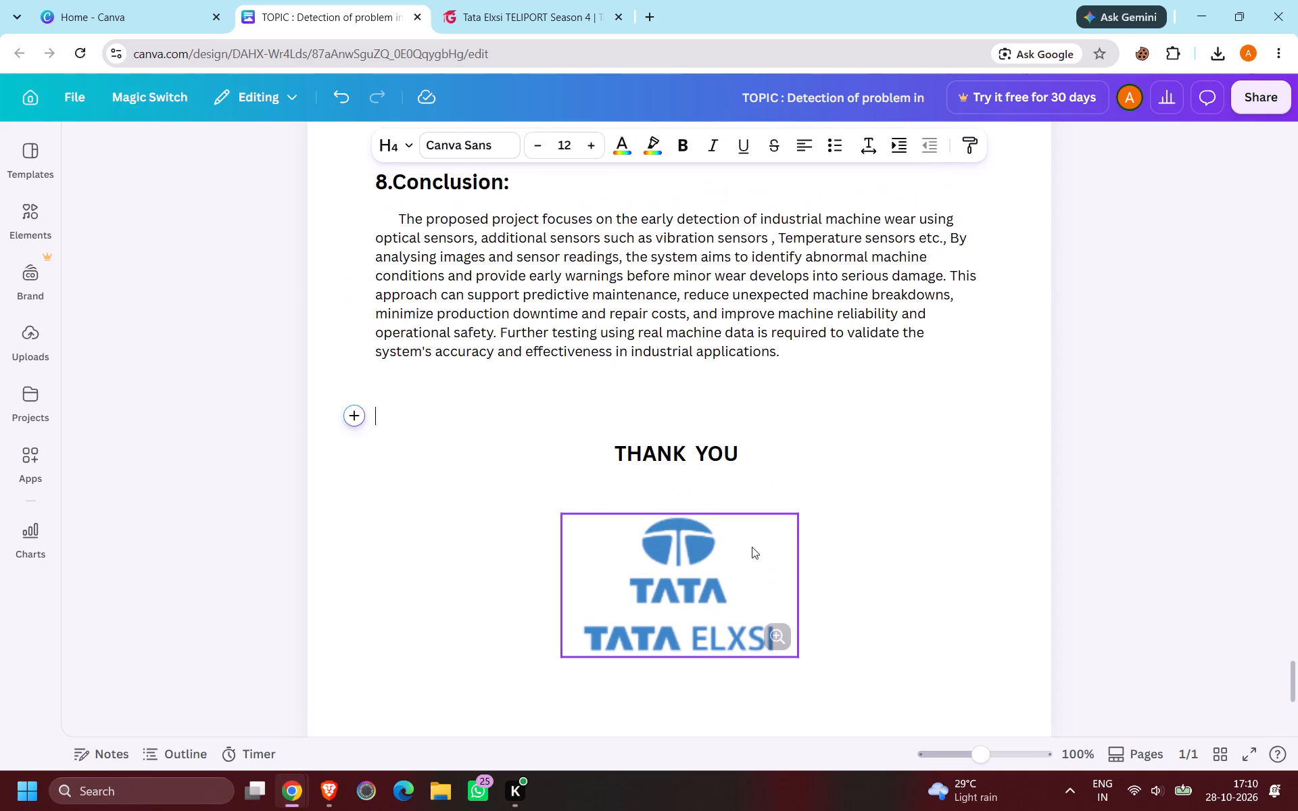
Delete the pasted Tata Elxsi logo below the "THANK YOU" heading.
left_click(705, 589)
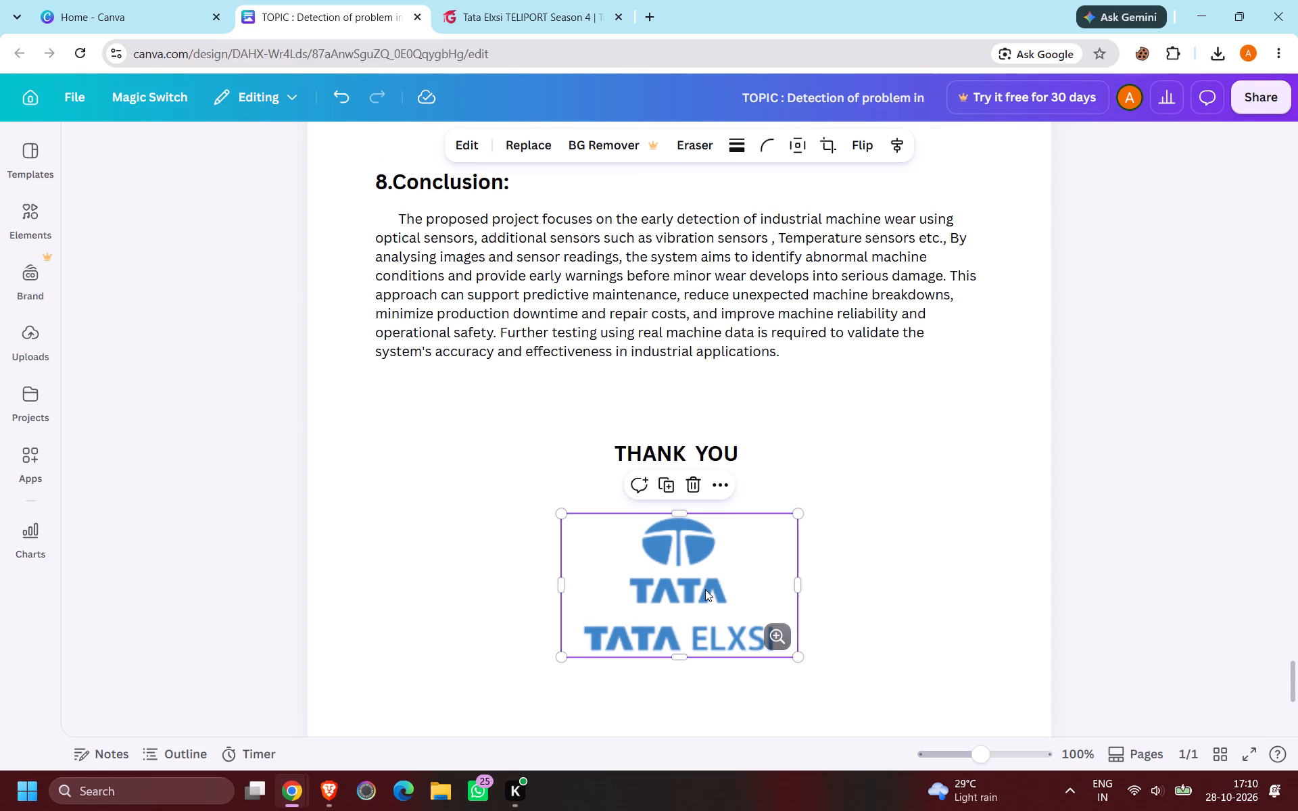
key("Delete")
Review the whole document from the closing heading up to the logo and back down to the end.
scroll(704, 514, "up", 11)
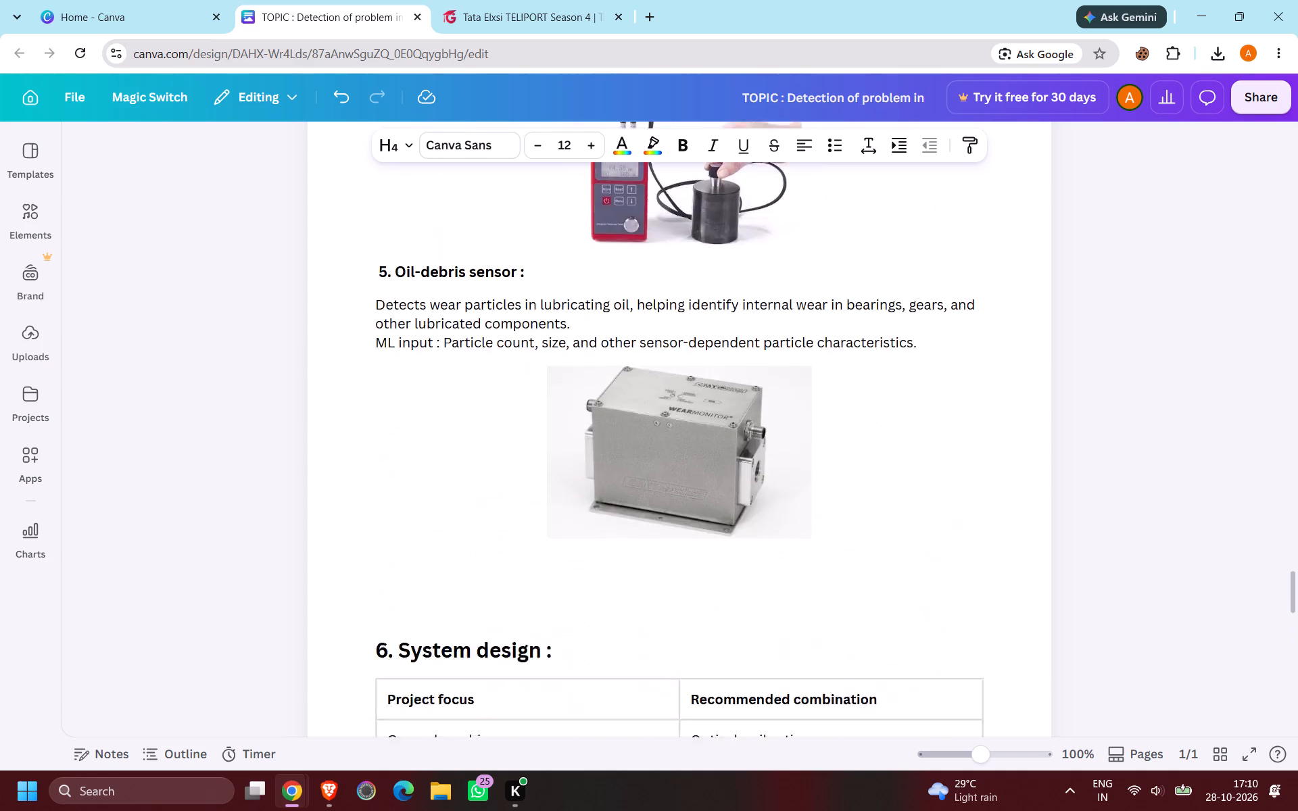
scroll(704, 514, "up", 20)
scroll(704, 514, "up", 17)
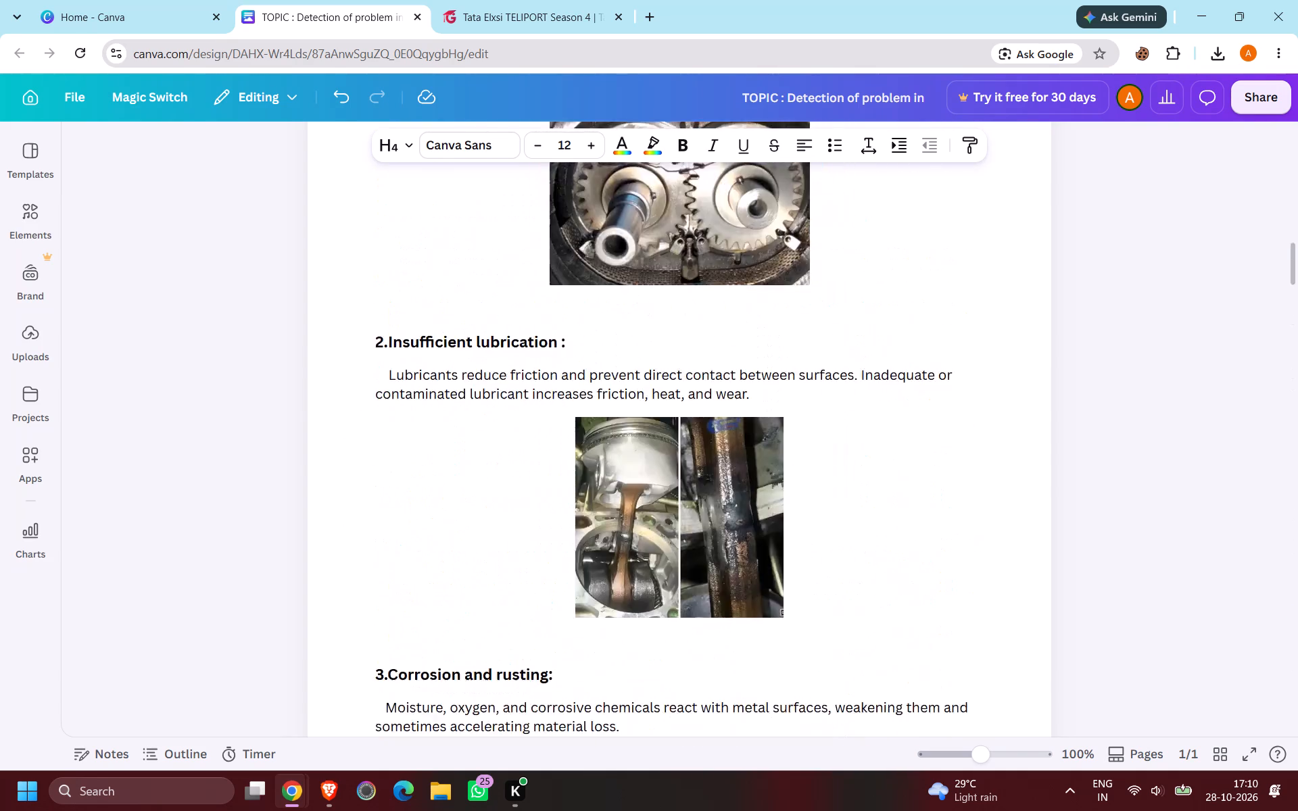
scroll(704, 510, "up", 12)
scroll(752, 514, "down", 1)
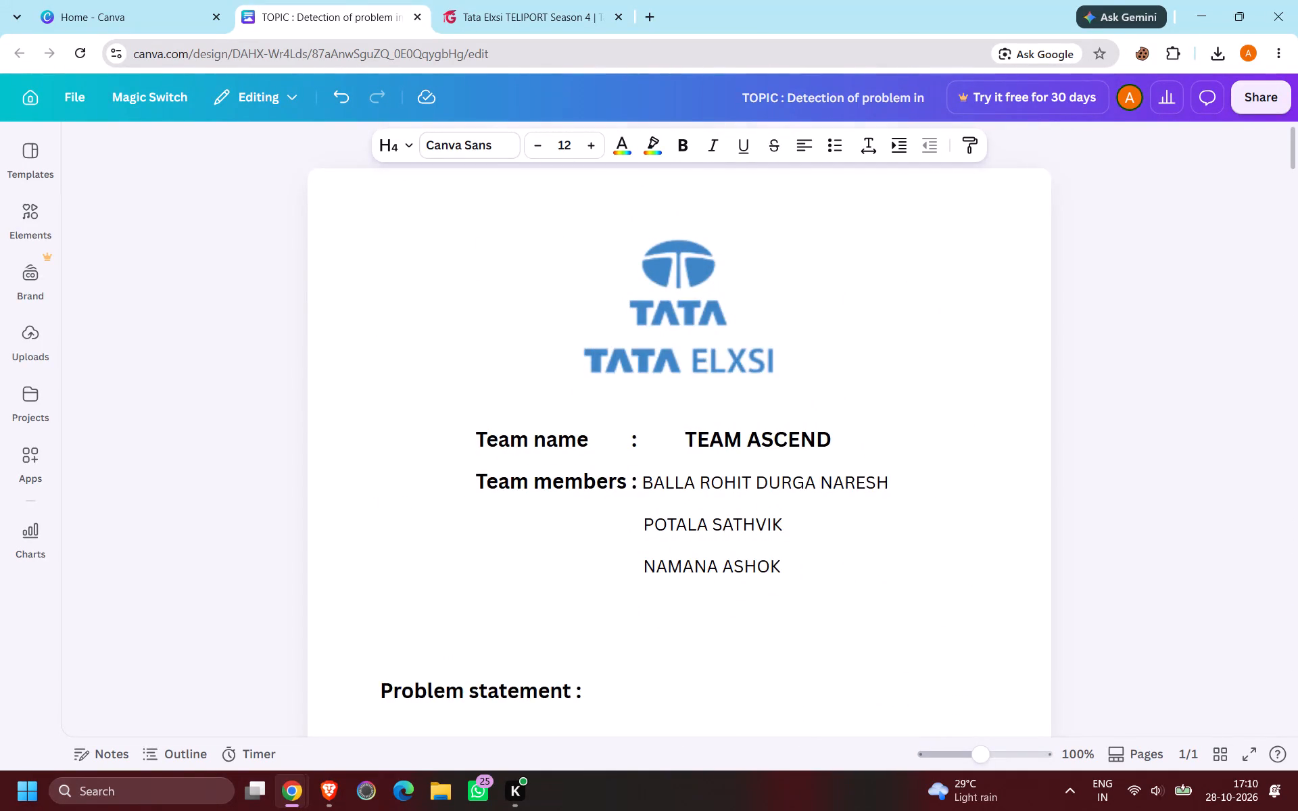
scroll(752, 514, "down", 13)
scroll(735, 539, "down", 20)
scroll(735, 547, "down", 9)
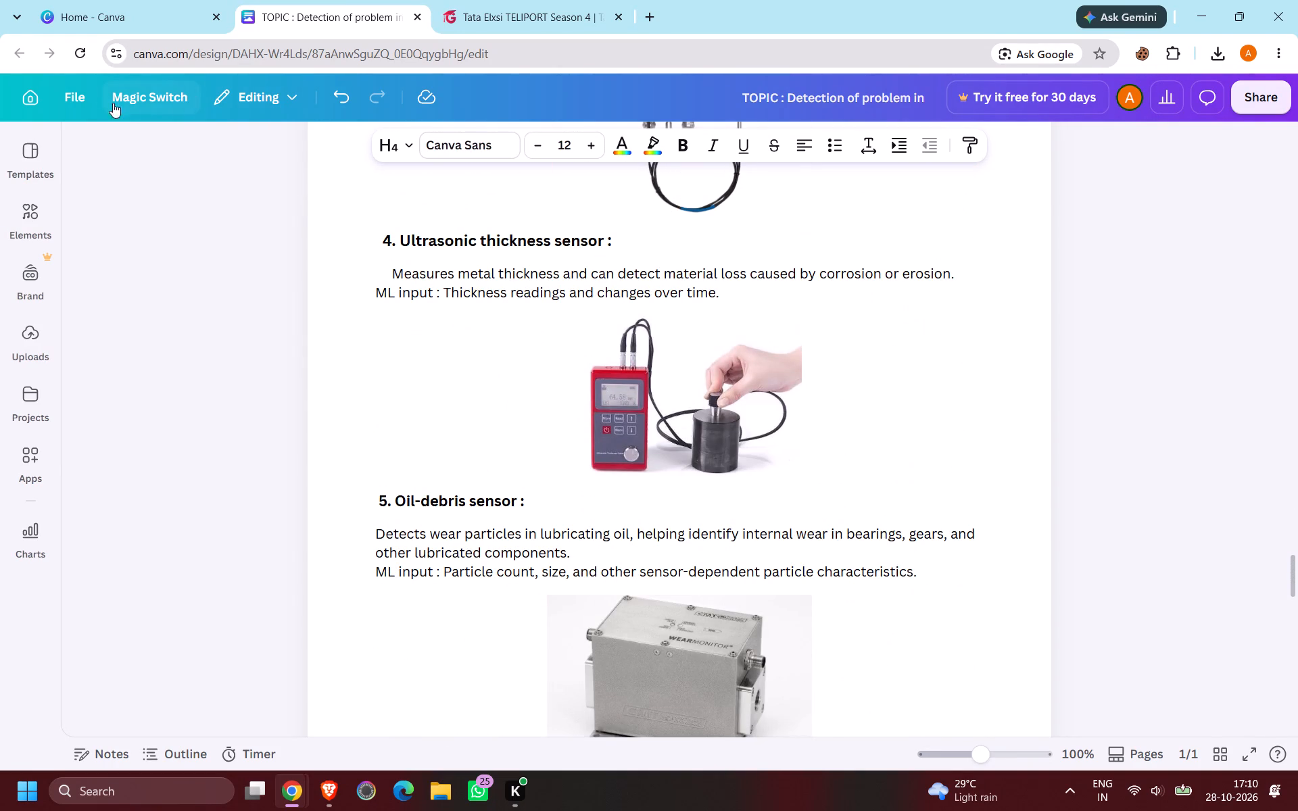
scroll(871, 523, "down", 9)
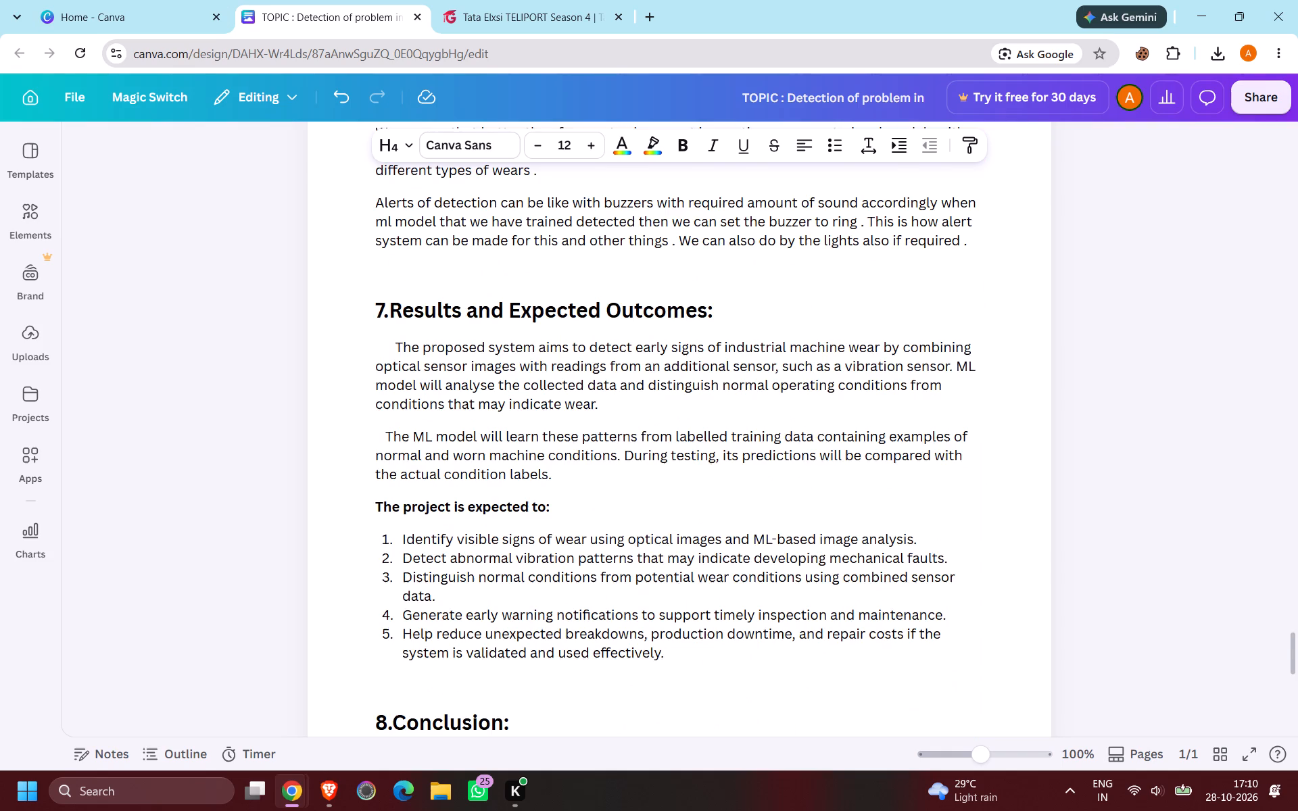
scroll(919, 497, "down", 8)
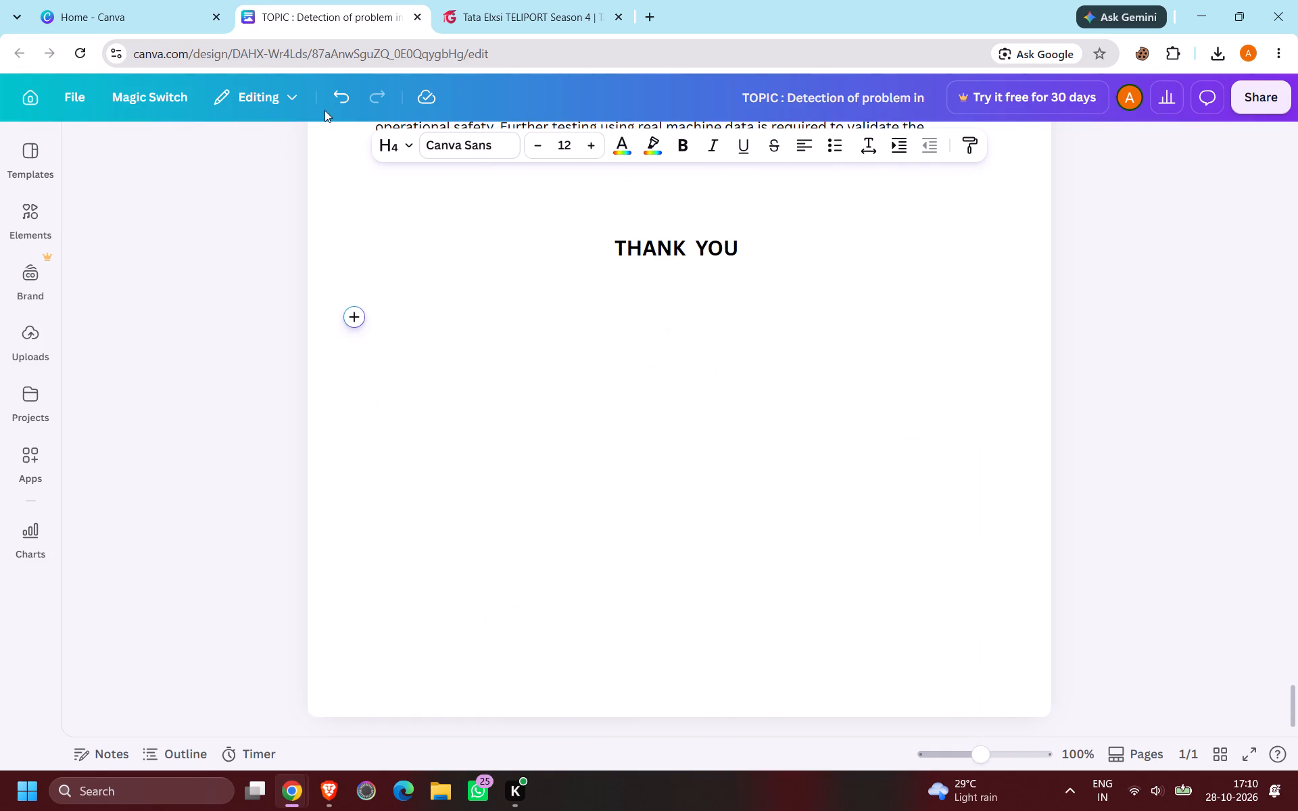
Save the document.
left_click(87, 92)
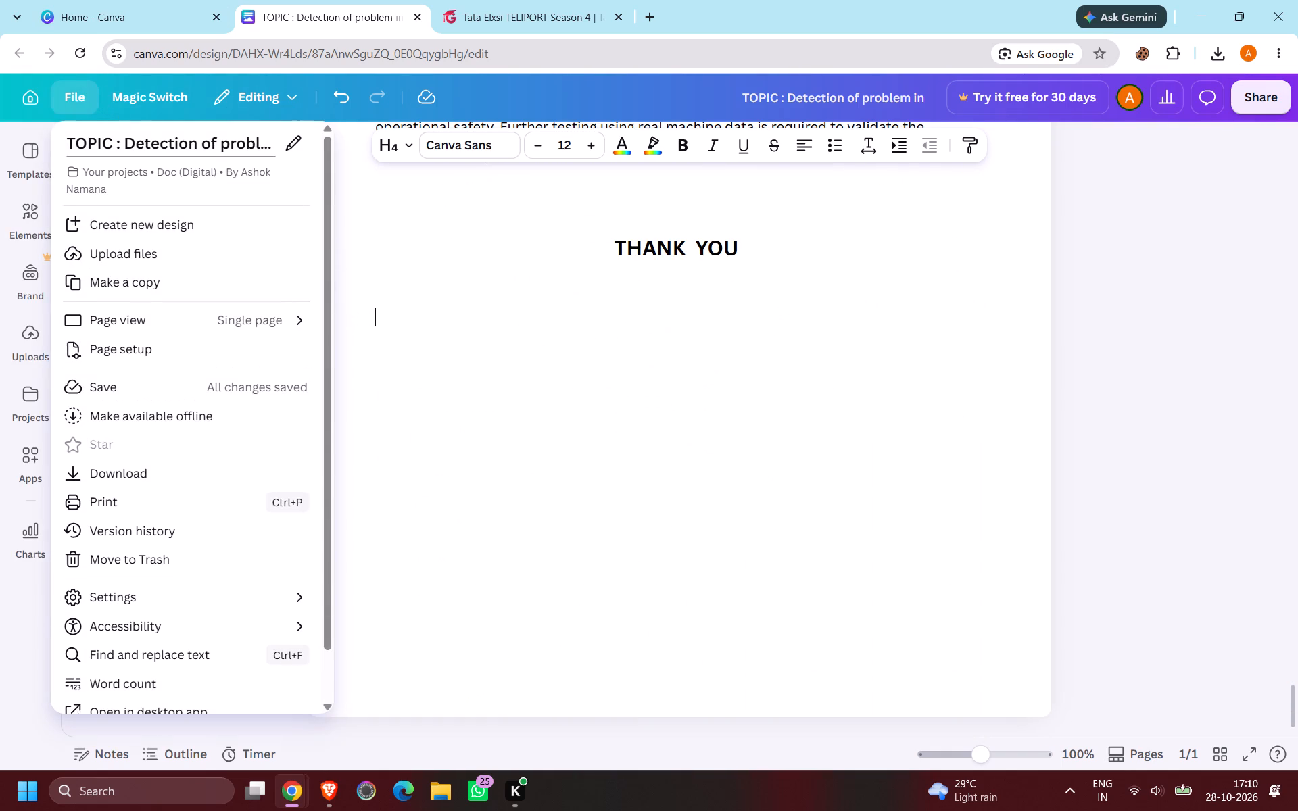
left_click(100, 373)
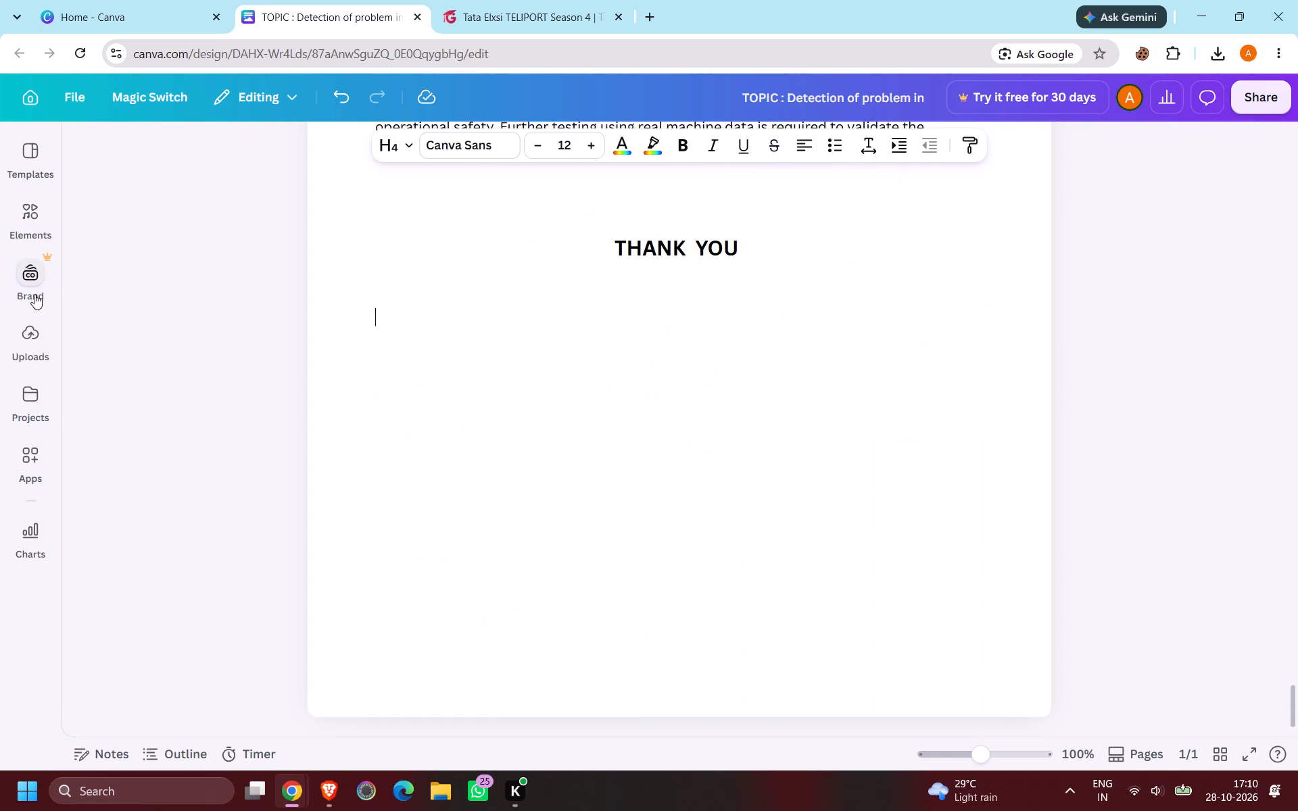
Return to the Canva home page and download the "TOPIC : Detection of problem in" document as a PDF with the Digital preset.
left_click(28, 84)
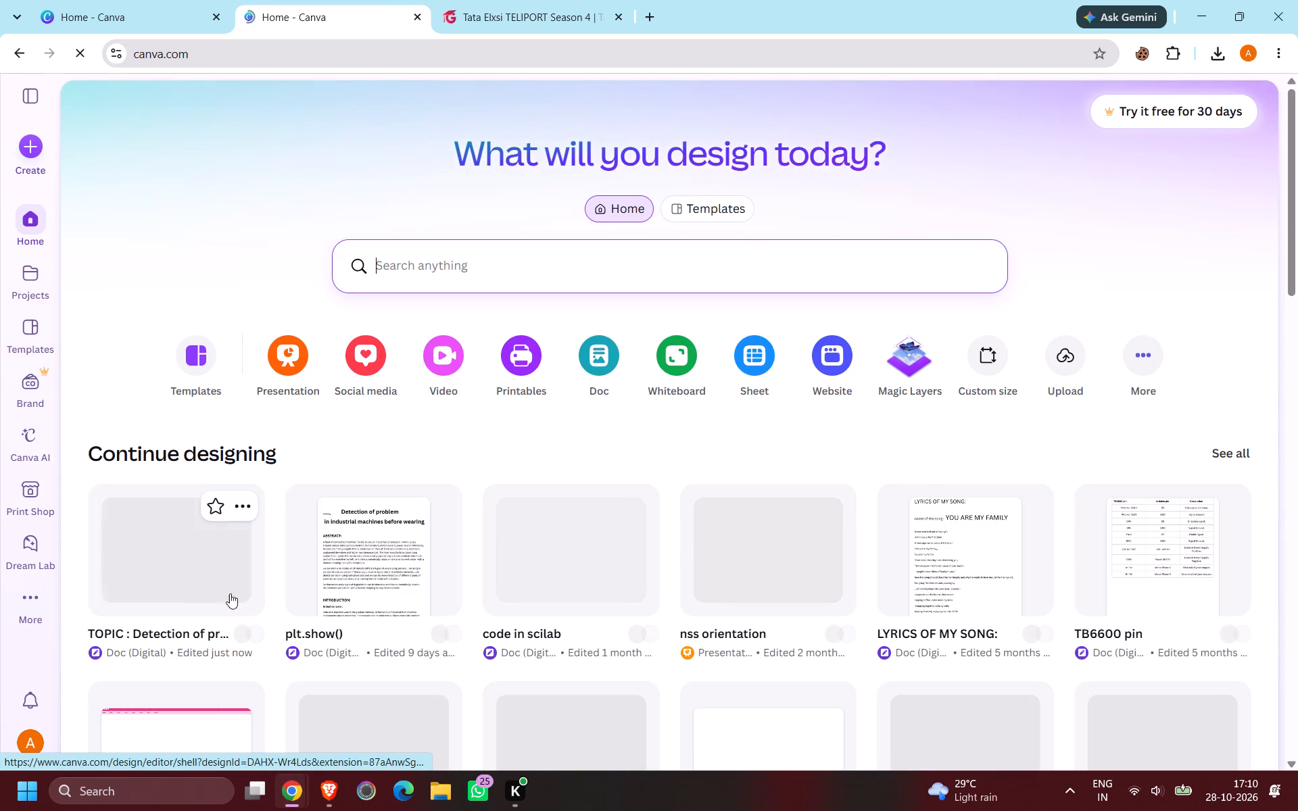
left_click(251, 501)
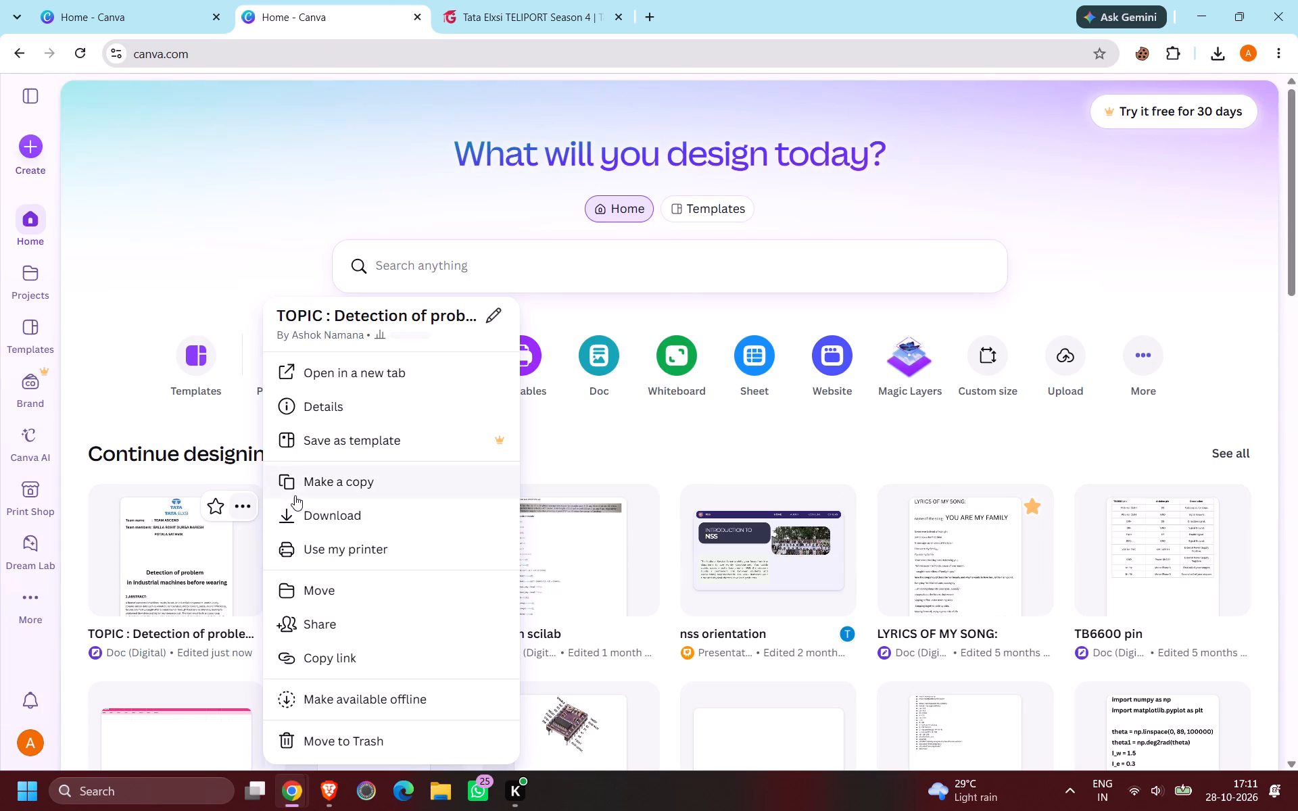
left_click(295, 512)
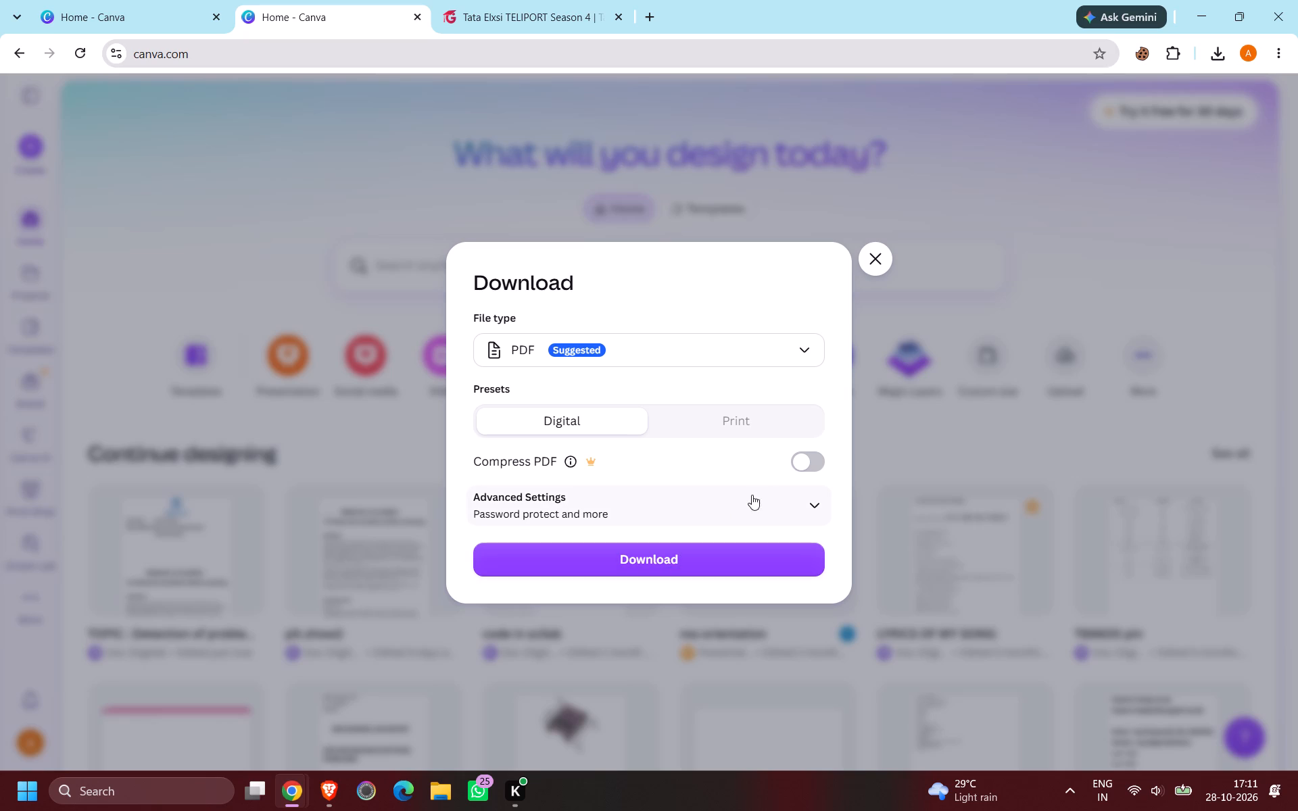
left_click(729, 557)
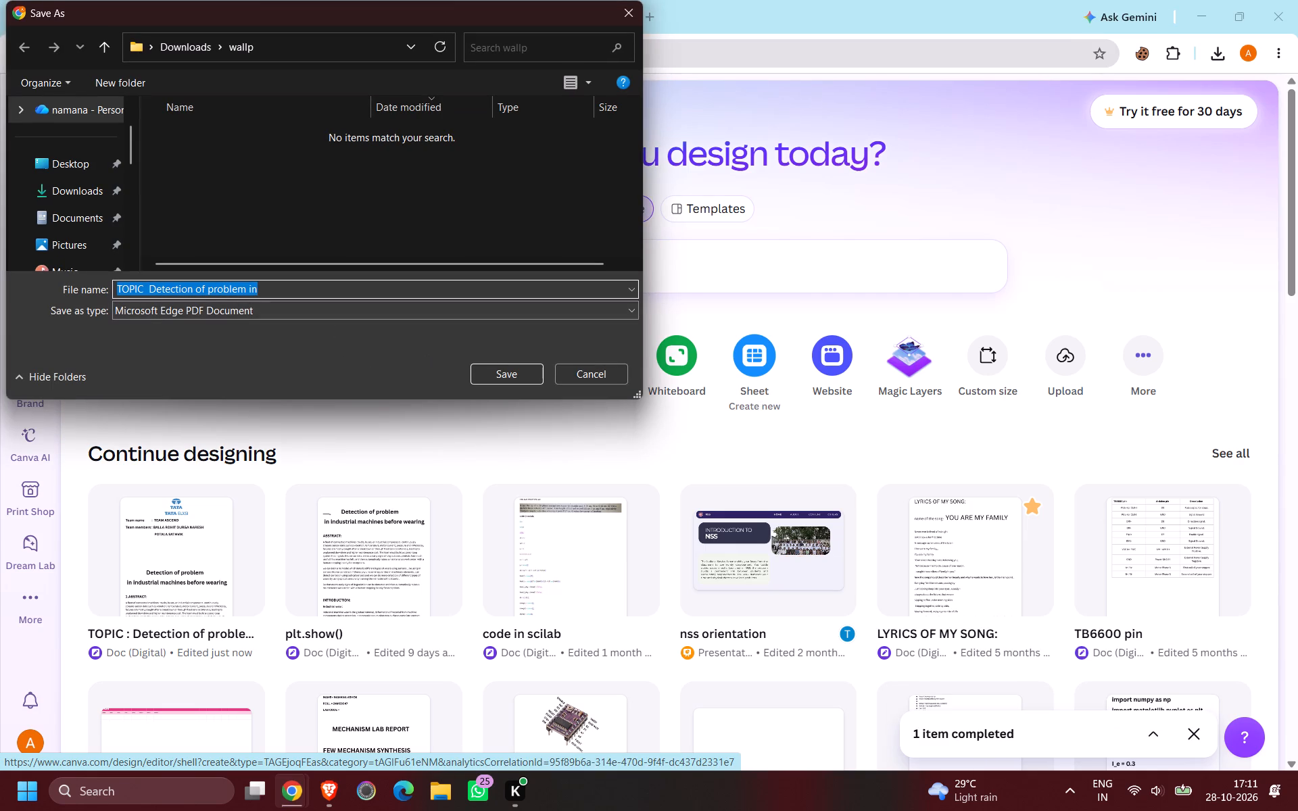
Name the PDF "PROBLEM STATEMENT" and save it in the wallp folder under Downloads.
left_click(294, 283)
left_click(279, 286)
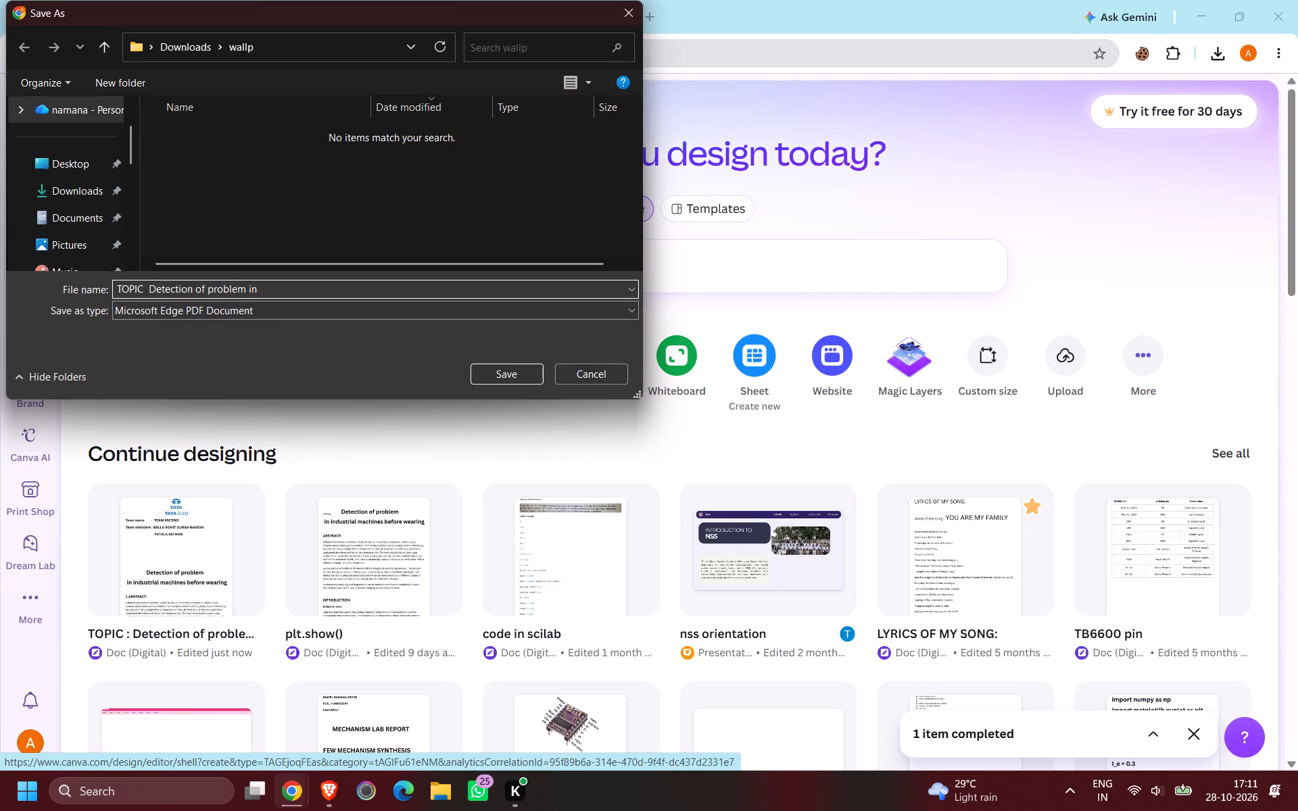
key("BackSpace")
key("BackSpace")
key("BackSpace")
key("BackSpace")
key("BackSpace")
key("BackSpace")
key("BackSpace")
key("BackSpace")
key("BackSpace")
key("BackSpace")
key("BackSpace")
key("BackSpace")
key("BackSpace")
key("BackSpace")
key("BackSpace")
key("BackSpace")
key("BackSpace")
key("BackSpace")
key("BackSpace")
key("BackSpace")
key("BackSpace")
key("BackSpace")
key("BackSpace")
key("BackSpace")
key("BackSpace")
key("BackSpace")
key("BackSpace")
key("BackSpace")
key("BackSpace")
key("BackSpace")
key("BackSpace")
key("BackSpace")
key("BackSpace")
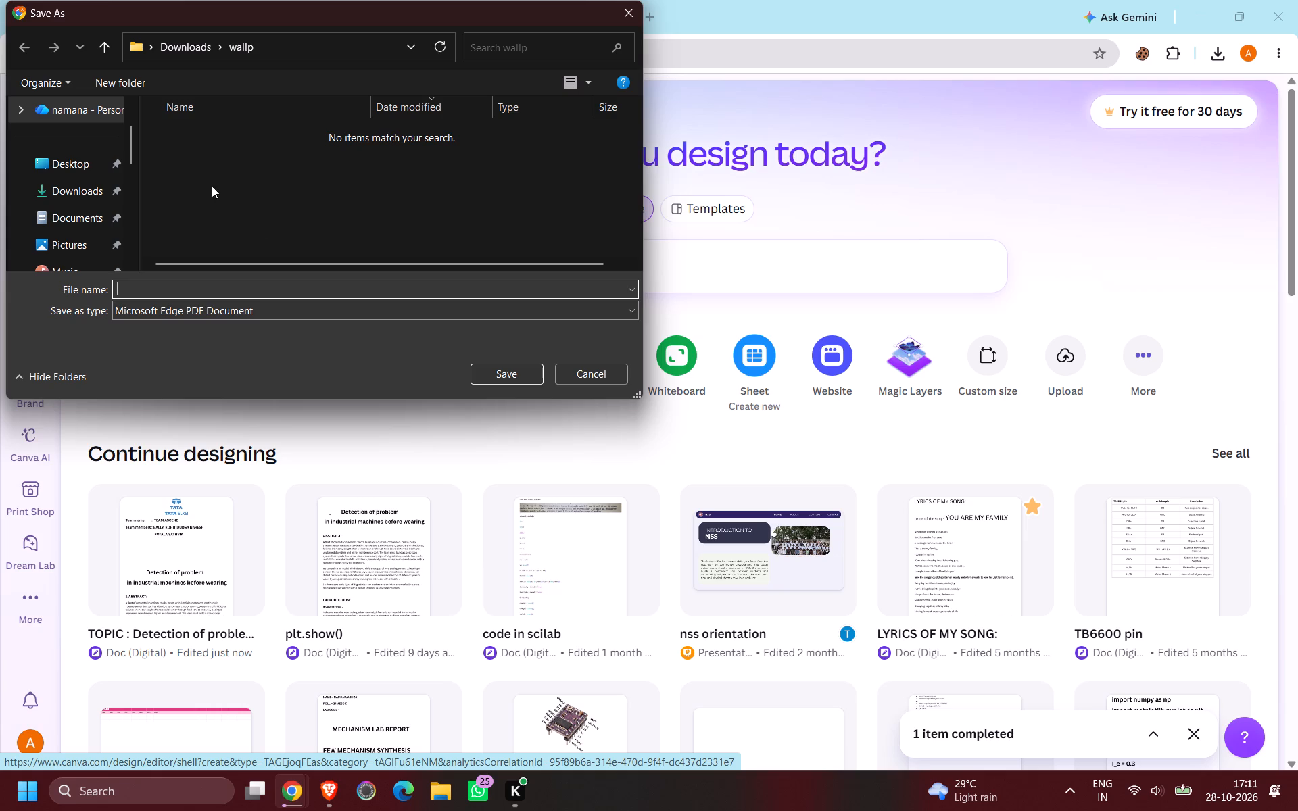
scroll(43, 182, "down", 1)
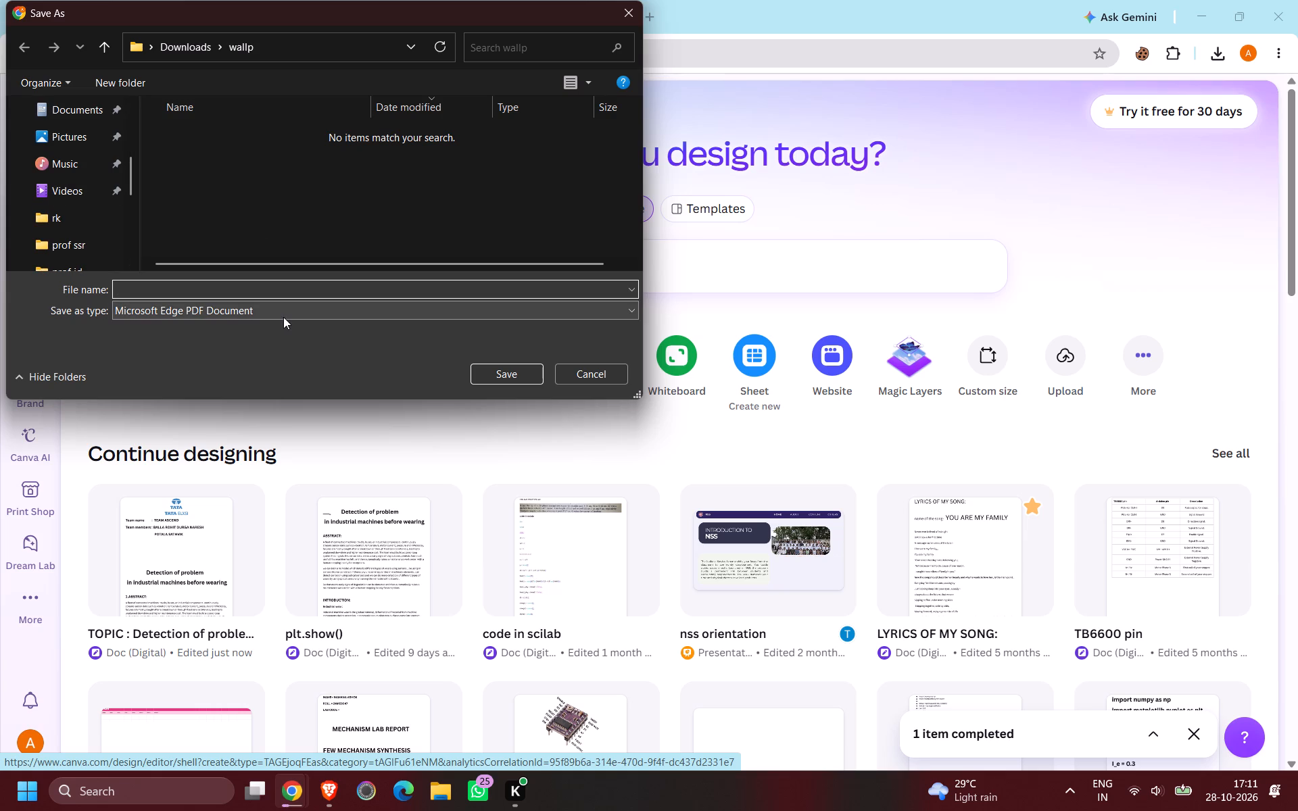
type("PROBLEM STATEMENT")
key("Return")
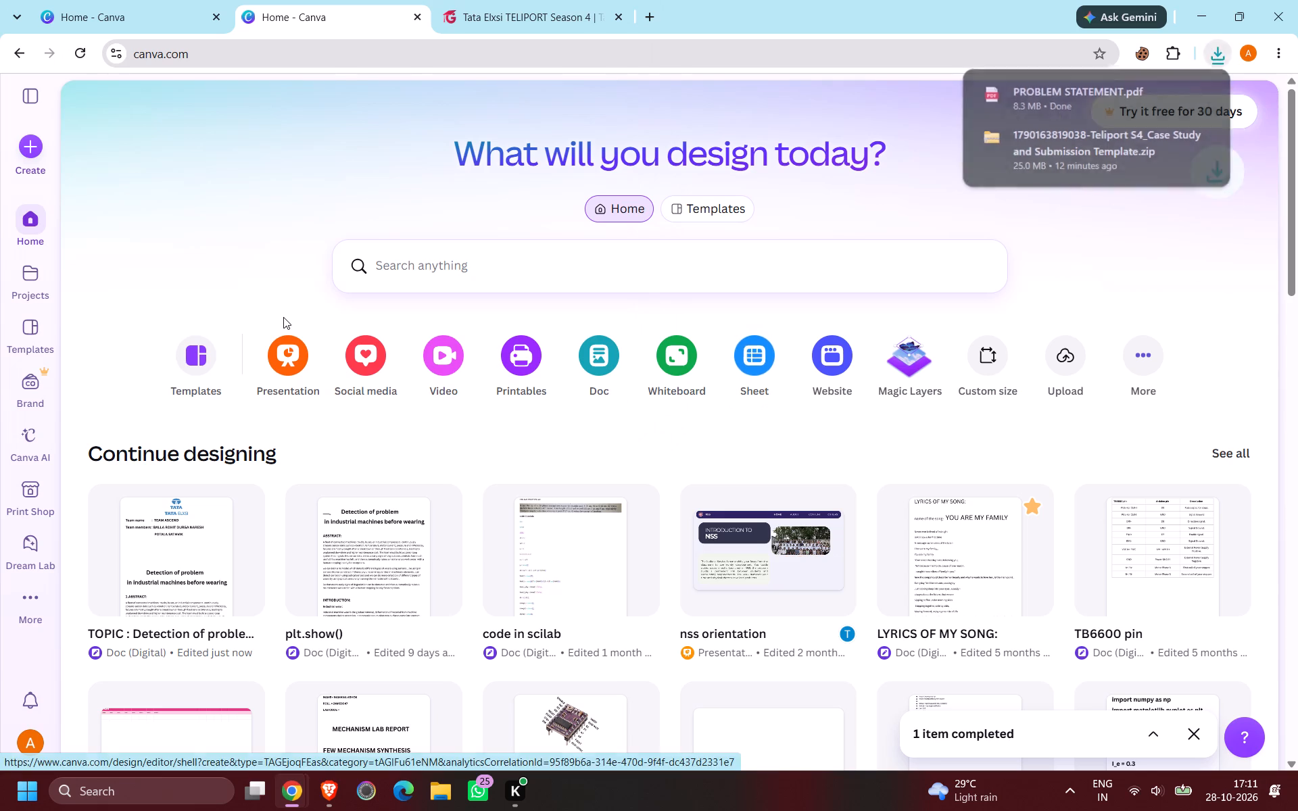
double_click(1091, 105)
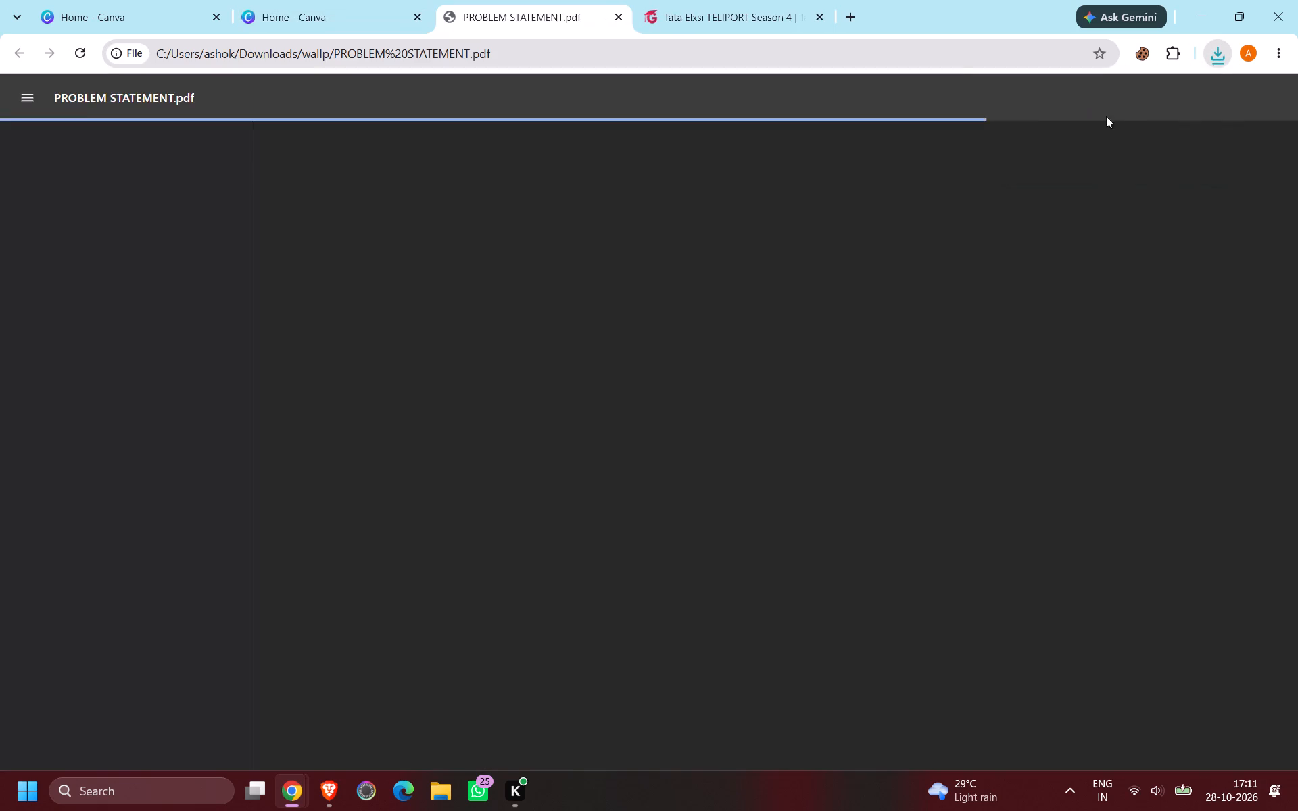
scroll(809, 497, "down", 6)
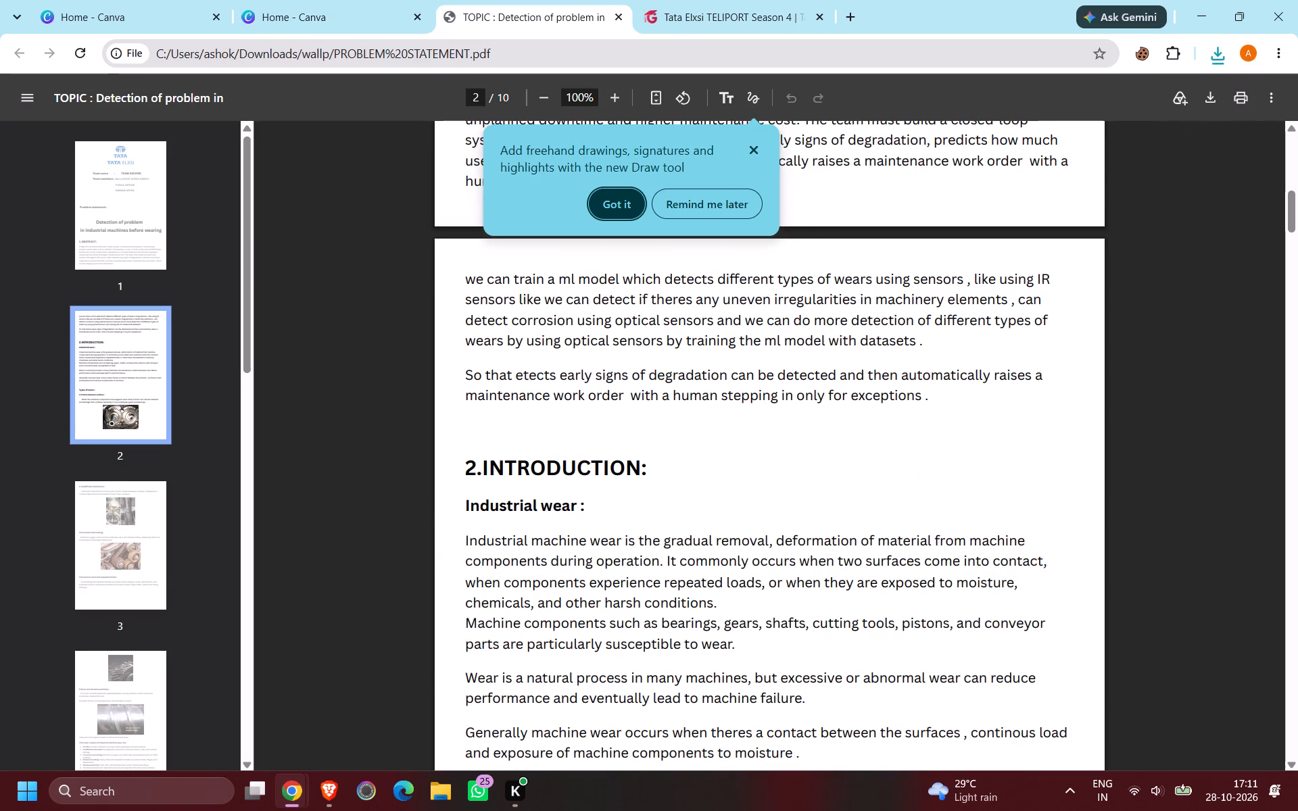
scroll(809, 240, "down", 2)
left_click(750, 153)
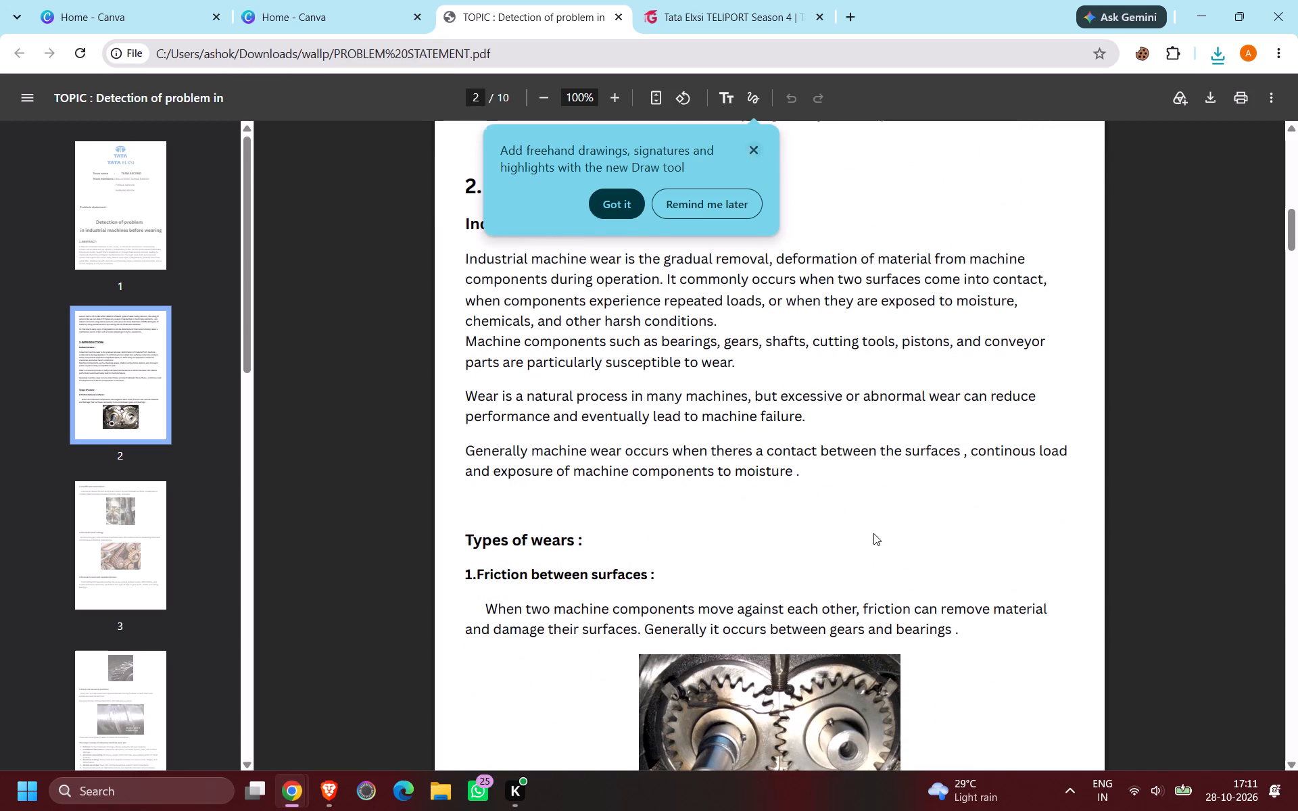
scroll(871, 542, "down", 11)
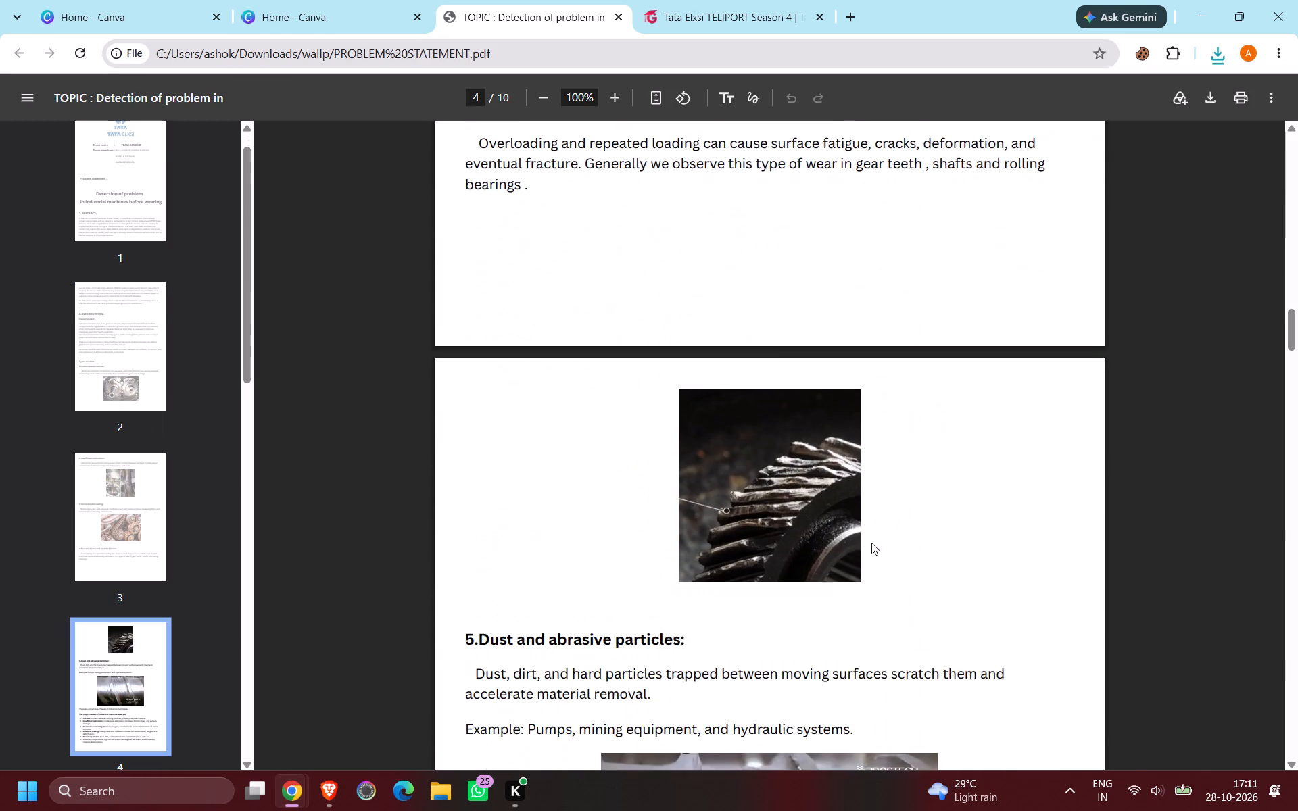
scroll(871, 543, "down", 7)
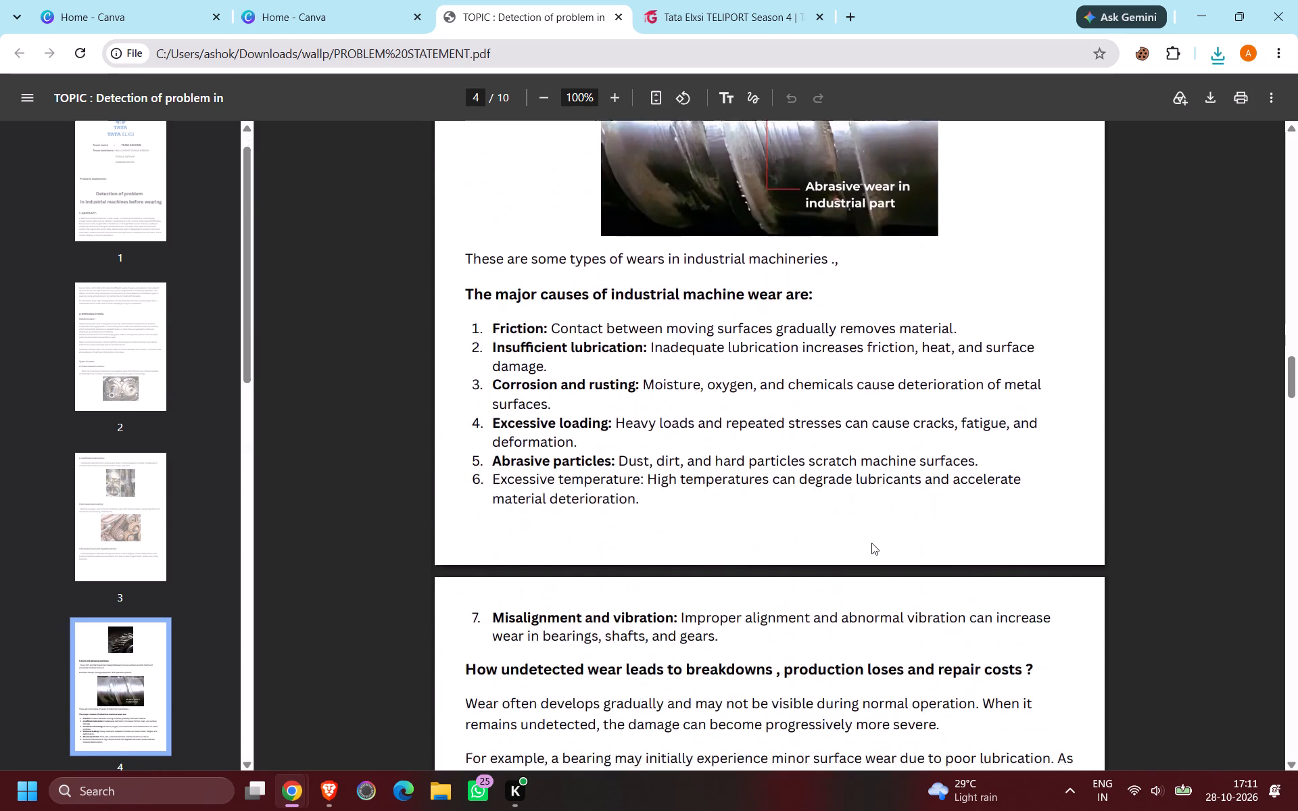
scroll(871, 543, "down", 11)
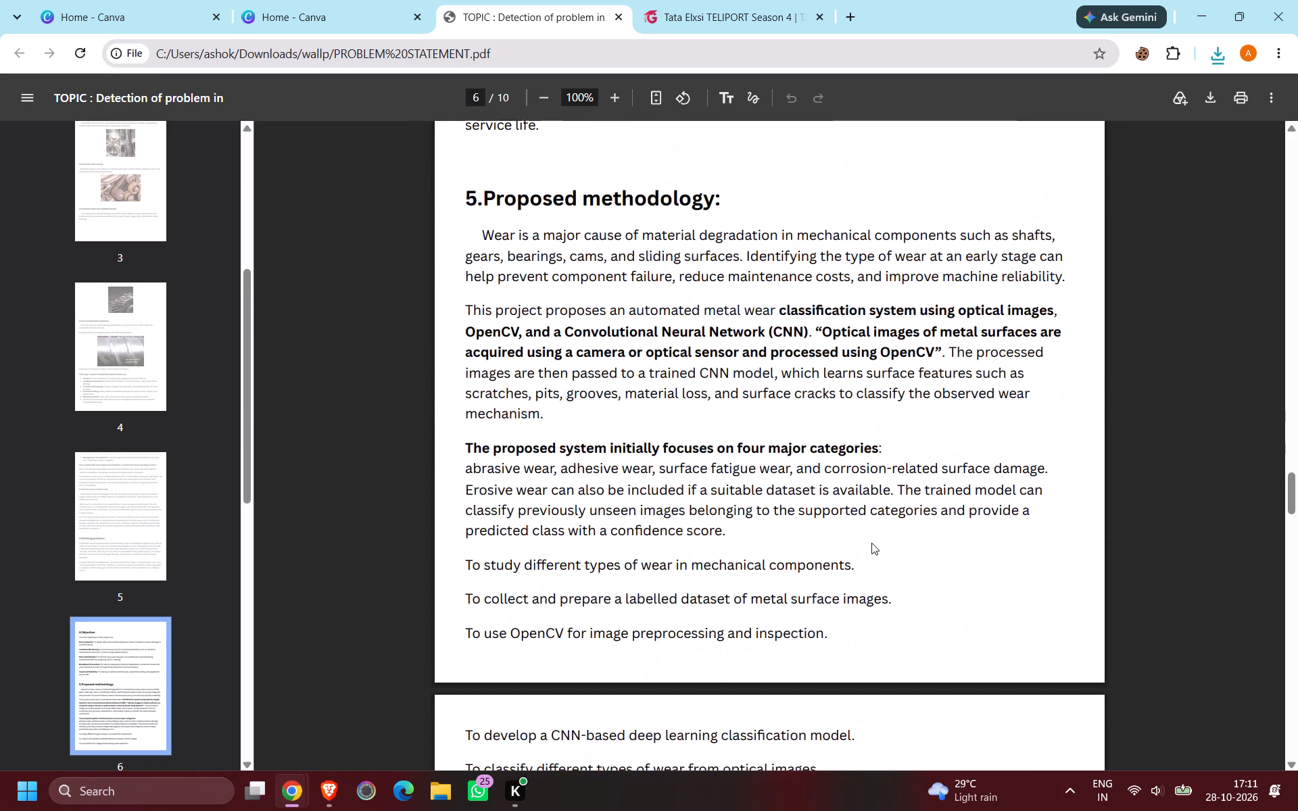
scroll(871, 543, "down", 11)
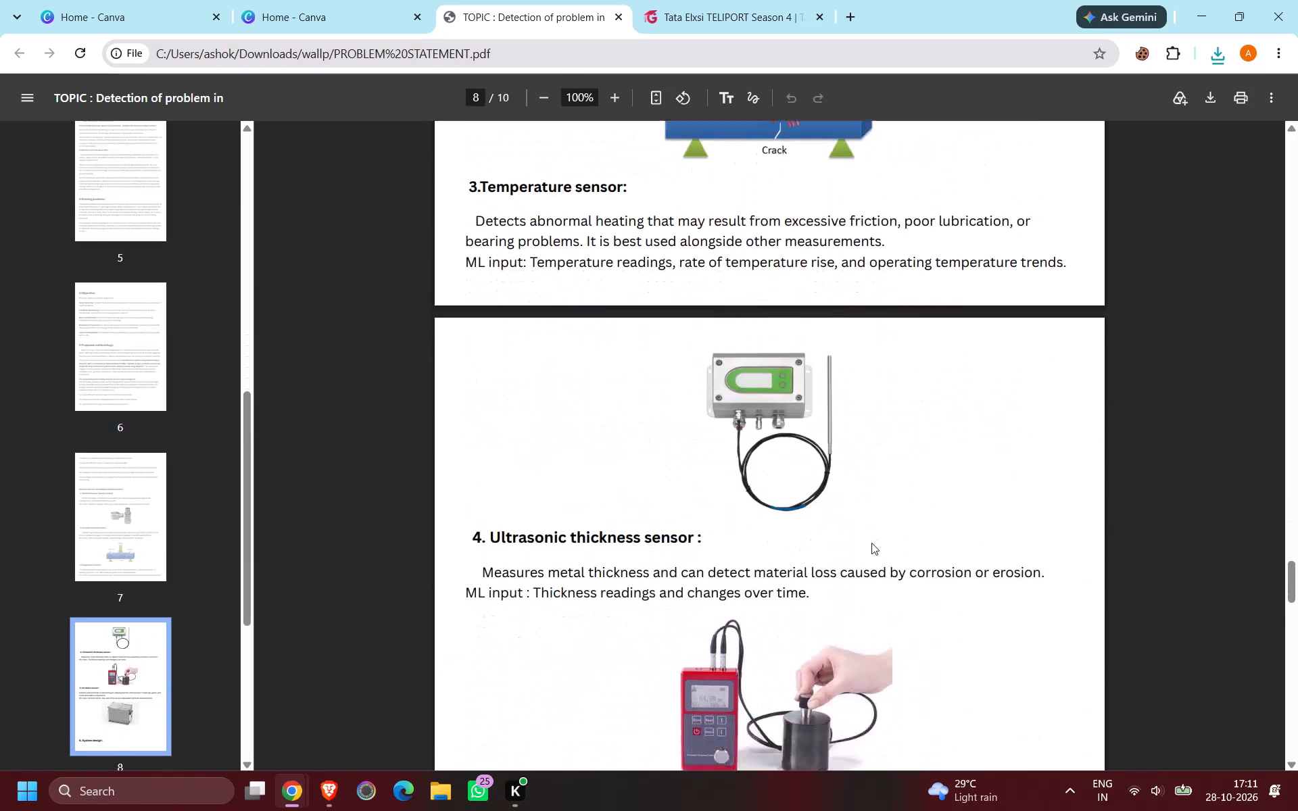
scroll(871, 543, "down", 7)
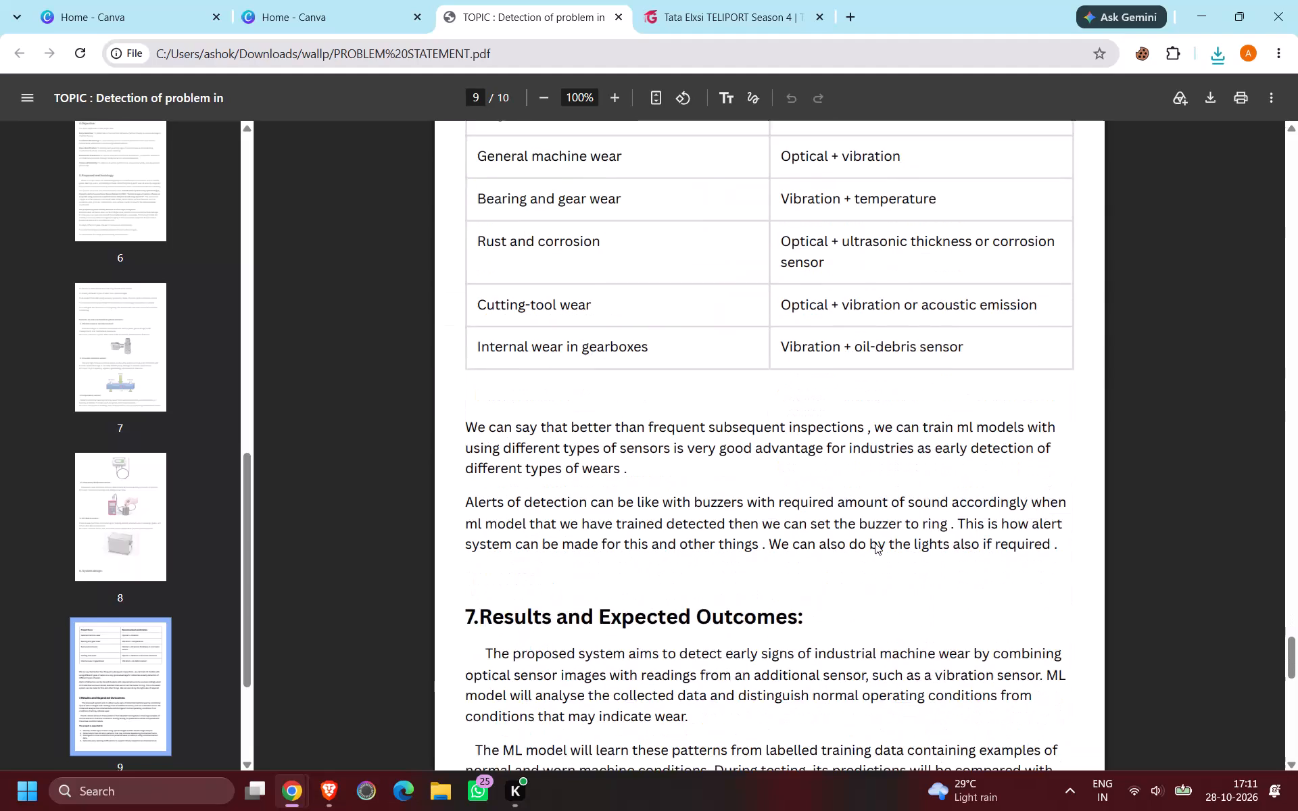